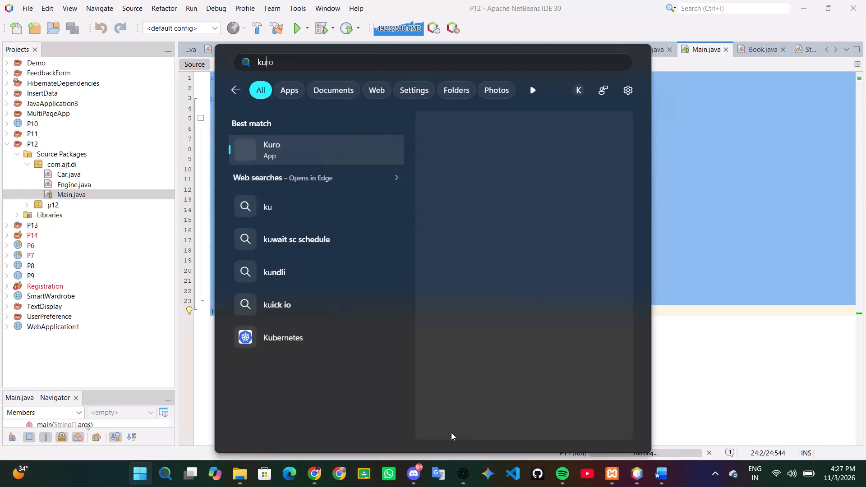
Launch the Kuro app found by the system search.
{"action": "key", "text": "Return"}
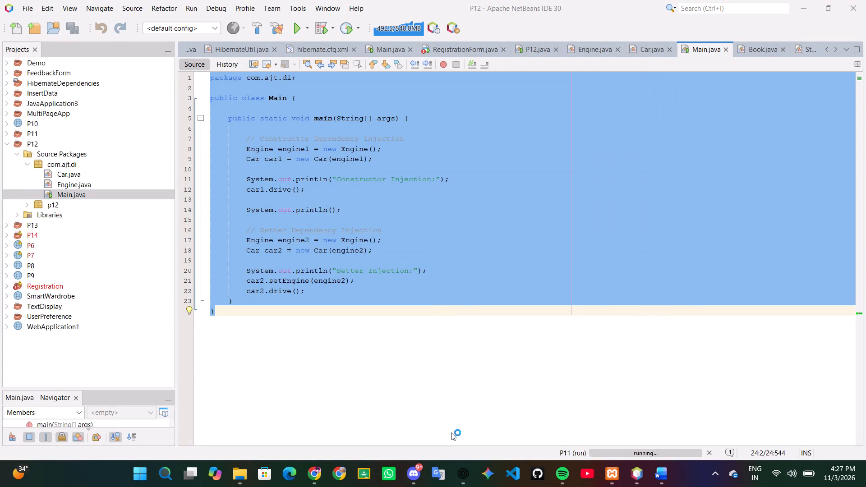
Bring up the overview of open windows for switching between apps.
{"action": "key", "text": "alt+Tab"}
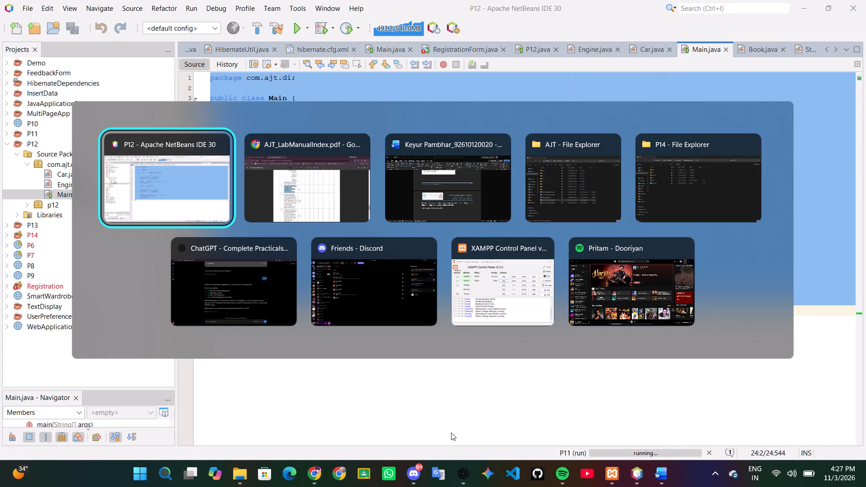
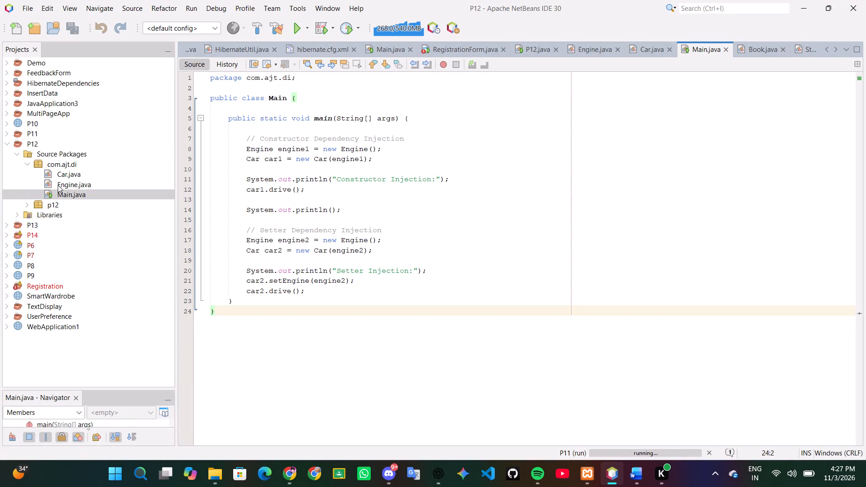
Open P12.java in the p12 package and replace its entire contents with the copied Main class code.
{"action": "left_click", "coordinate": [25, 205]}
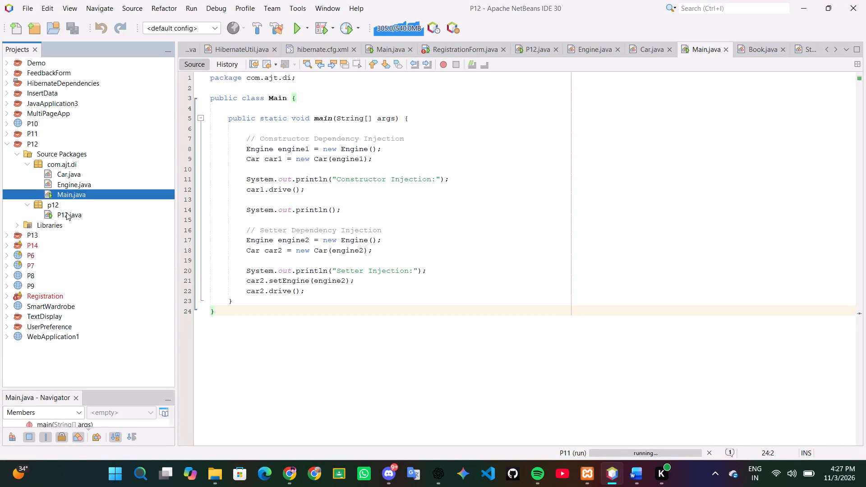
{"action": "double_click", "coordinate": [67, 212]}
{"action": "left_click", "coordinate": [341, 336]}
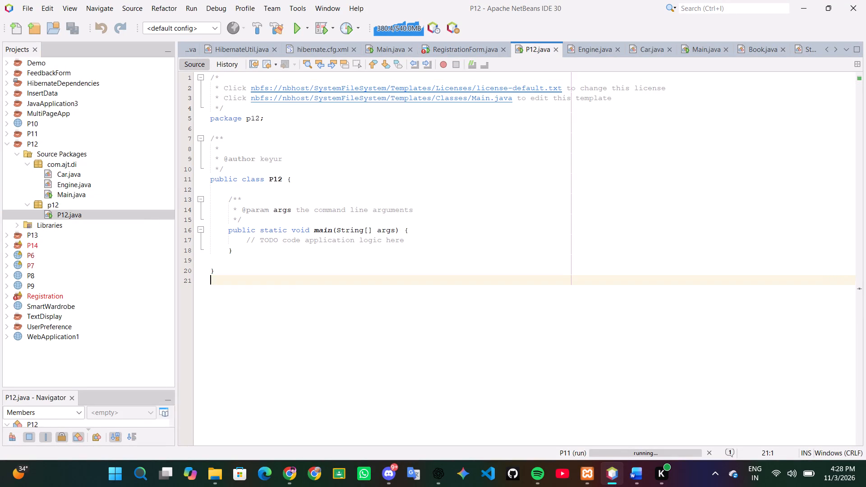
{"action": "key", "text": "ctrl+a"}
{"action": "key", "text": "ctrl+v"}
{"action": "left_click_drag", "start_coordinate": [341, 336], "coordinate": [296, 200], "text": "ctrl"}
{"action": "scroll", "coordinate": [292, 196], "scroll_direction": "up", "scroll_amount": 11}
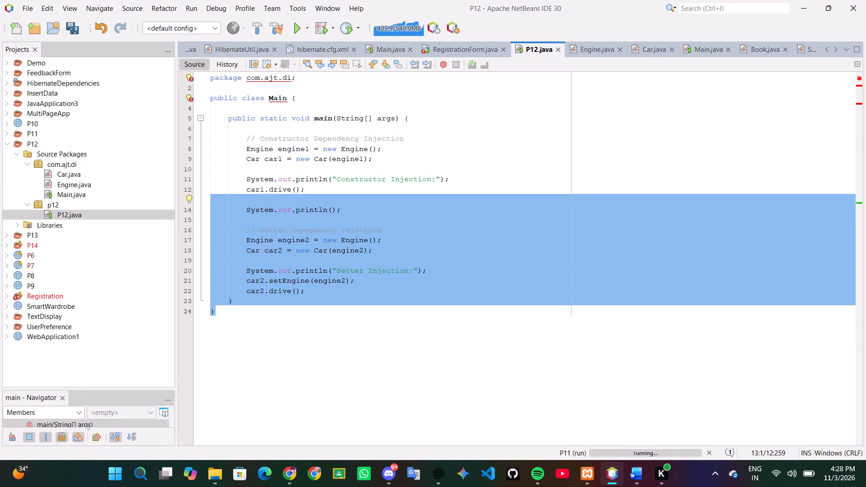
Rename the public class in P12.java from Main to p12.
{"action": "left_click", "coordinate": [287, 99]}
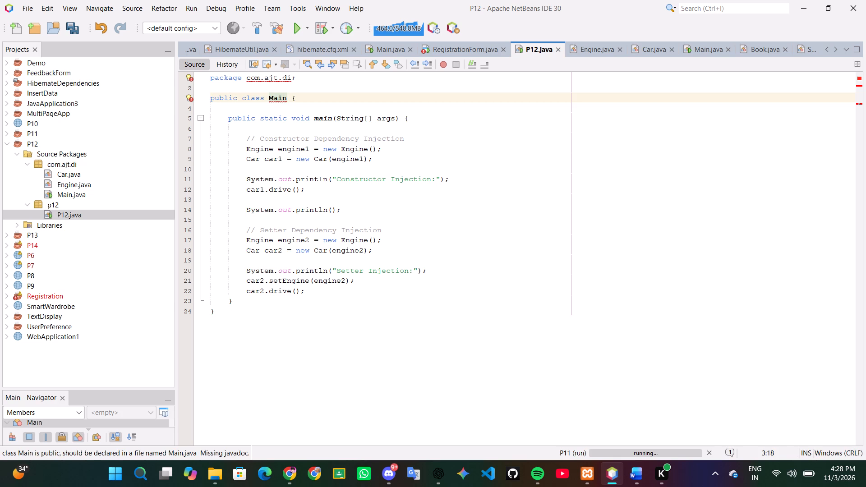
{"action": "key", "text": "BackSpace"}
{"action": "key", "text": "BackSpace"}
{"action": "key", "text": "BackSpace"}
{"action": "key", "text": "BackSpace"}
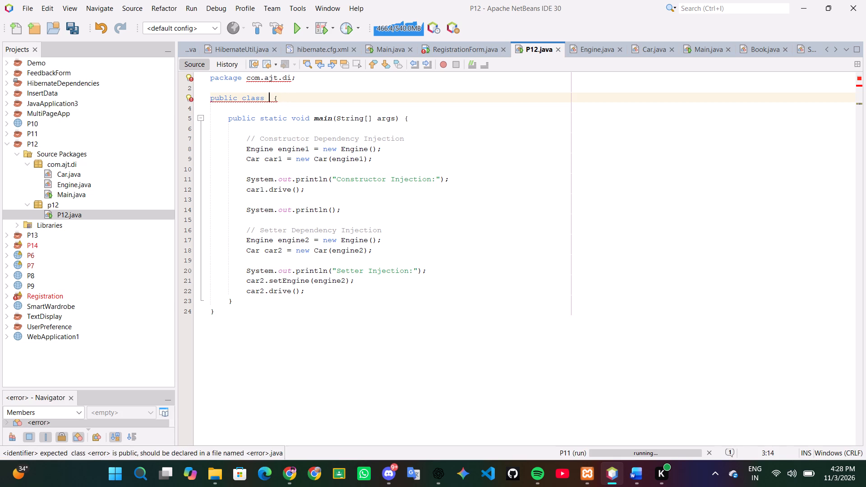
{"action": "type", "text": "p12"}
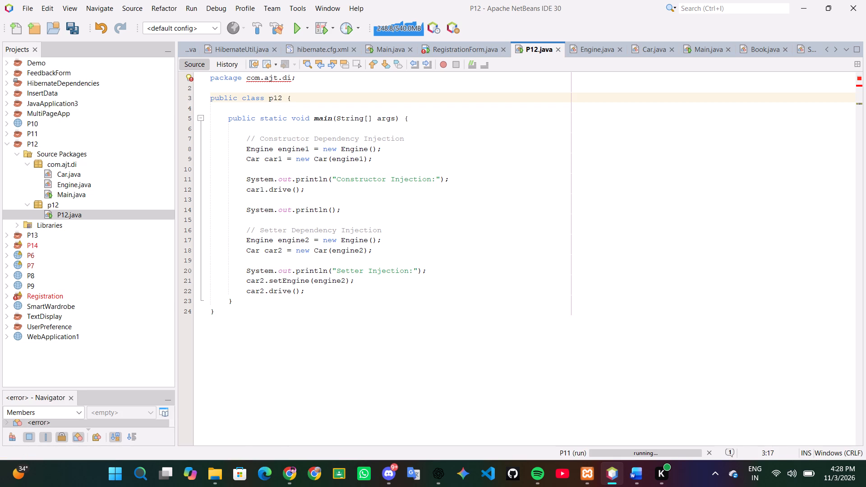
Change the package declaration in P12.java from com.ajt.di to p12.
{"action": "left_click", "coordinate": [290, 77]}
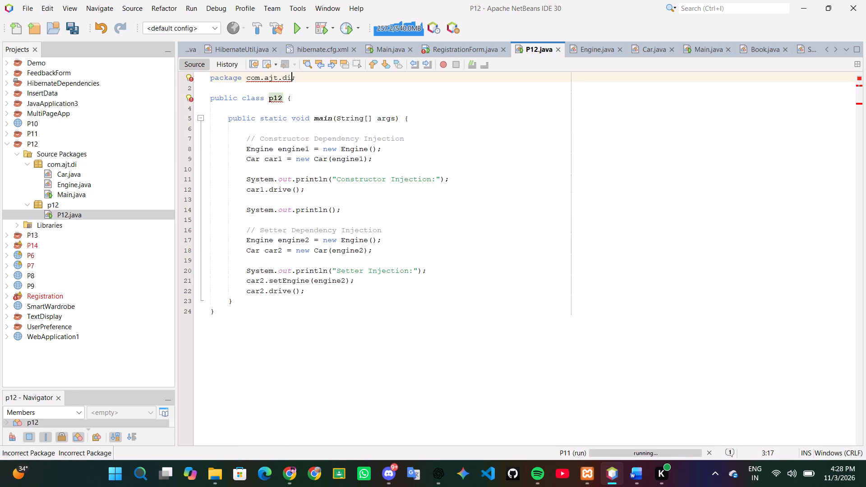
{"action": "key", "text": "BackSpace"}
{"action": "key", "text": "BackSpace"}
{"action": "key", "text": "BackSpace"}
{"action": "key", "text": "BackSpace"}
{"action": "key", "text": "BackSpace"}
{"action": "key", "text": "BackSpace"}
{"action": "key", "text": "BackSpace"}
{"action": "key", "text": "BackSpace"}
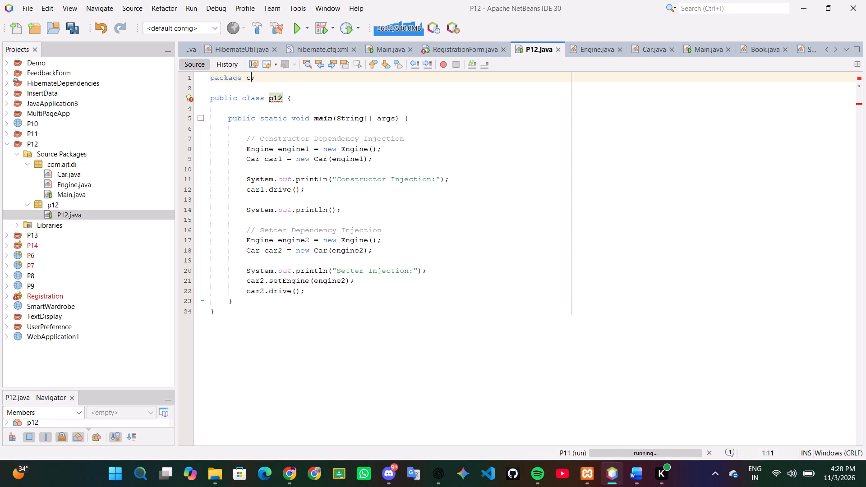
{"action": "key", "text": "BackSpace"}
{"action": "key", "text": "BackSpace"}
{"action": "type", "text": "p12"}
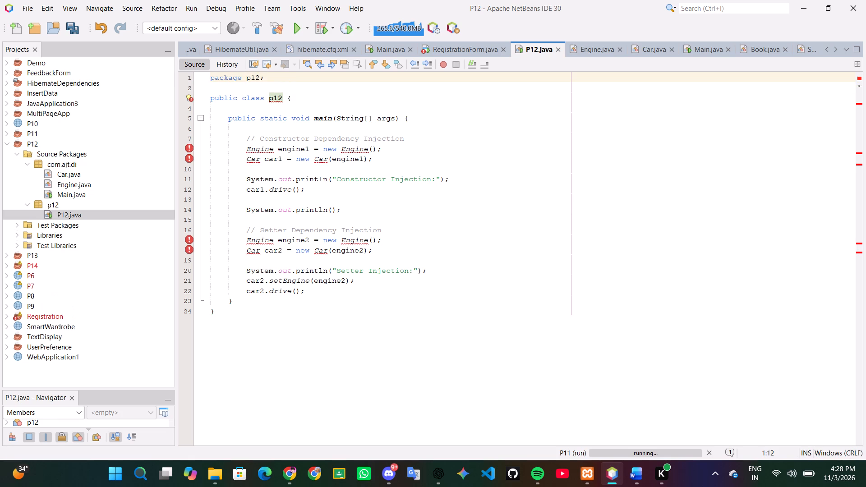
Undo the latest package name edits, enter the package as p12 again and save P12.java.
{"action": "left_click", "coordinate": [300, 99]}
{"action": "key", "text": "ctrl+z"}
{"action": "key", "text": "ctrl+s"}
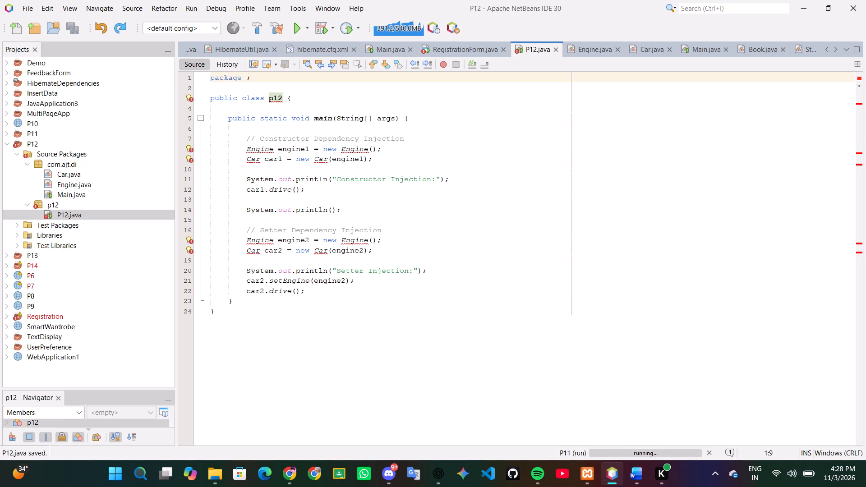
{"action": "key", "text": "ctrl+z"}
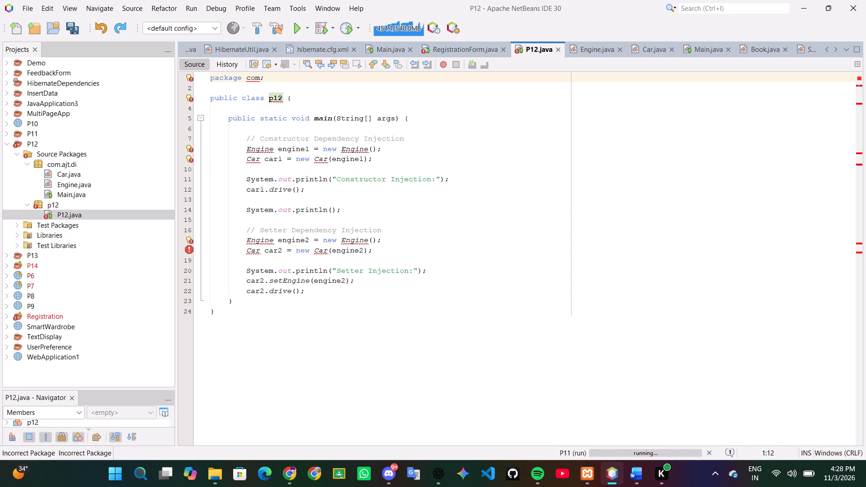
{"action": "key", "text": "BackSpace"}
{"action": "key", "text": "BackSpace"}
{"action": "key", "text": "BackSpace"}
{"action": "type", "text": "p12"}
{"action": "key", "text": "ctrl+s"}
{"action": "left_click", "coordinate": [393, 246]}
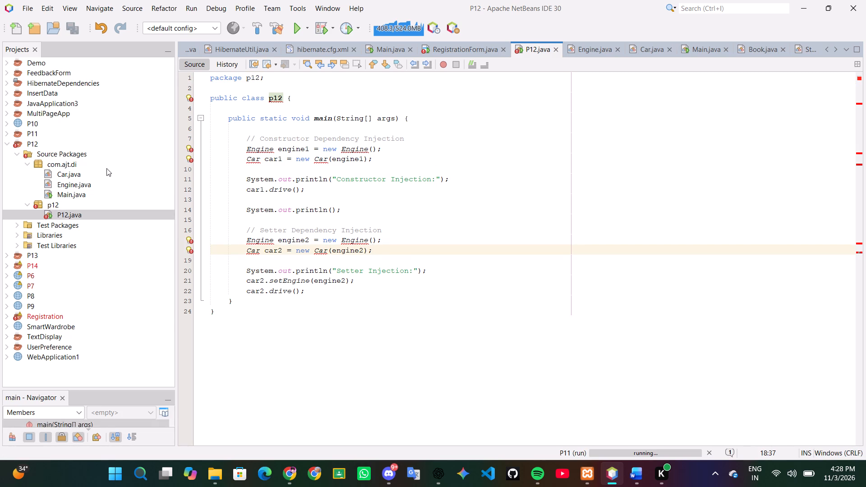
Capitalise the package declaration to P12 and save the file.
{"action": "left_click", "coordinate": [250, 74]}
{"action": "key", "text": "BackSpace"}
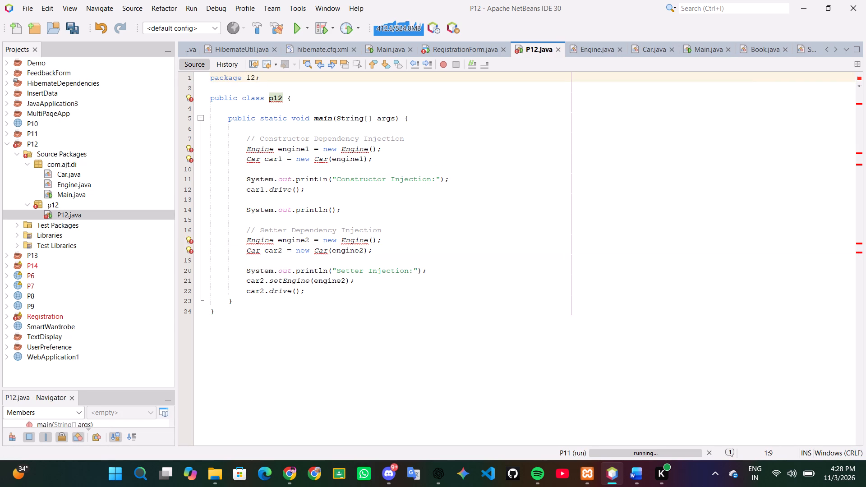
{"action": "key", "text": "shift+p"}
{"action": "key", "text": "ctrl+s"}
{"action": "left_click", "coordinate": [365, 188]}
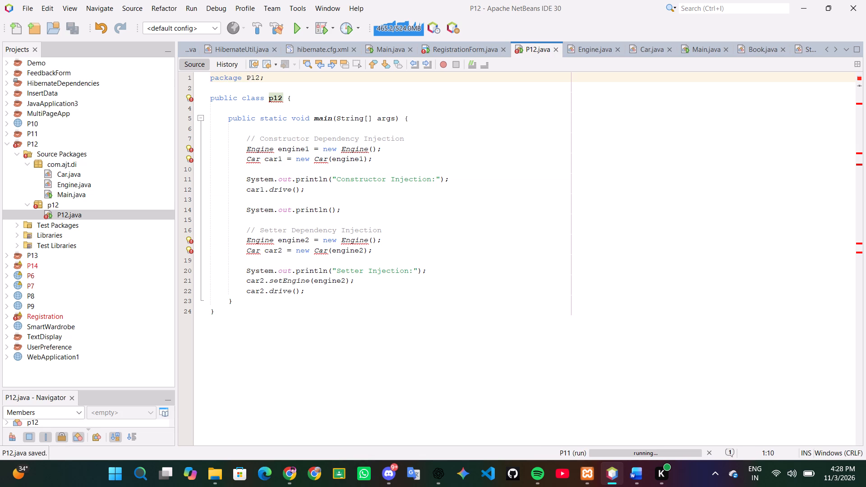
Capitalise the class name to P12 and save the file.
{"action": "left_click", "coordinate": [275, 99]}
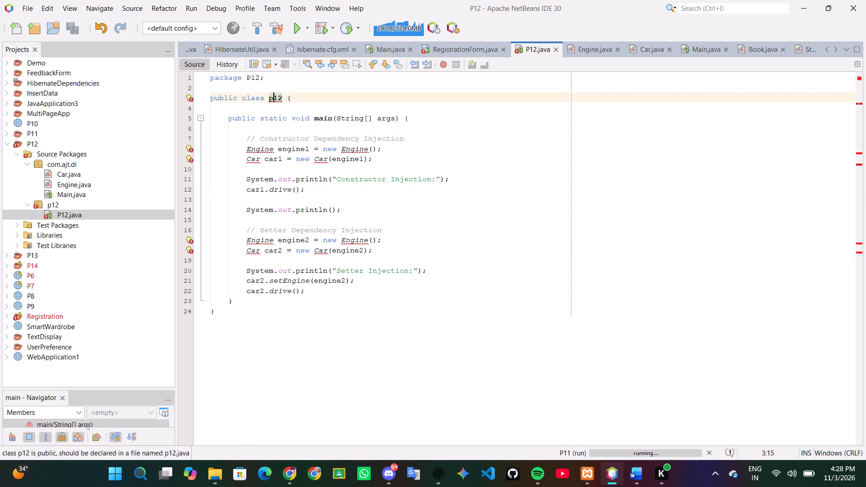
{"action": "key", "text": "BackSpace"}
{"action": "key", "text": "shift+p"}
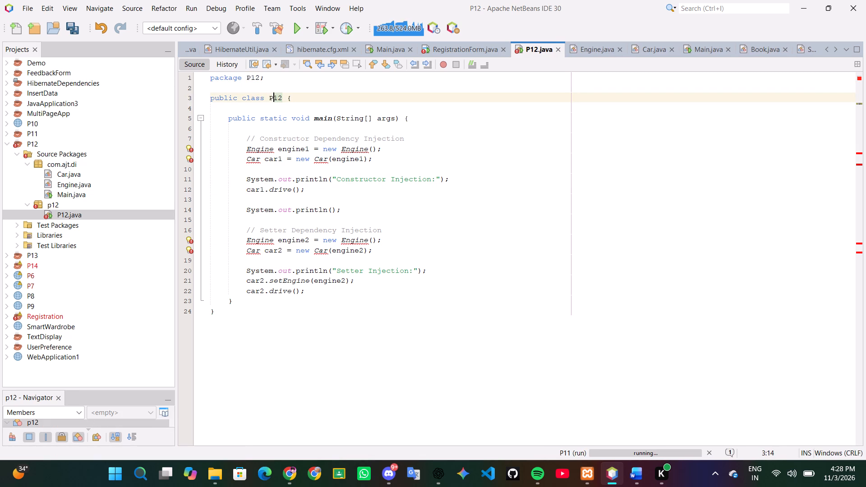
{"action": "key", "text": "ctrl+s"}
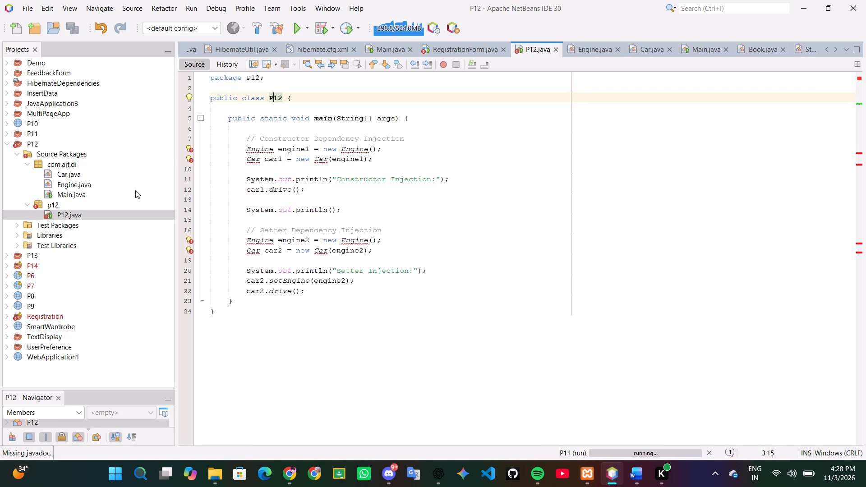
Move Car.java and Engine.java from the com.ajt.di package into the p12 package, applying the refactoring.
{"action": "left_click", "coordinate": [73, 184]}
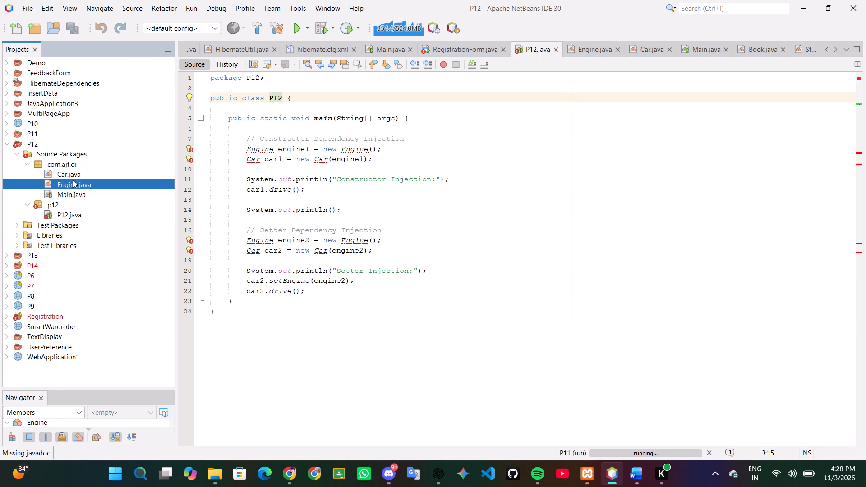
{"action": "left_click", "coordinate": [74, 177], "text": "shift"}
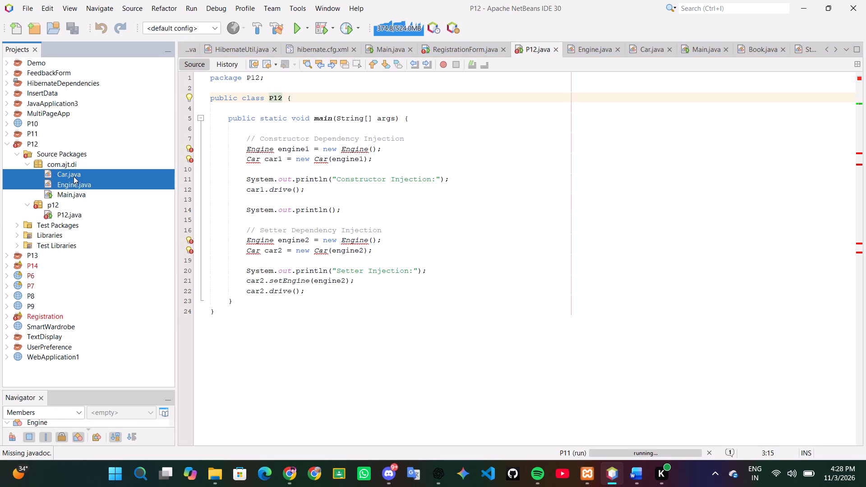
{"action": "left_click_drag", "start_coordinate": [74, 176], "coordinate": [68, 211]}
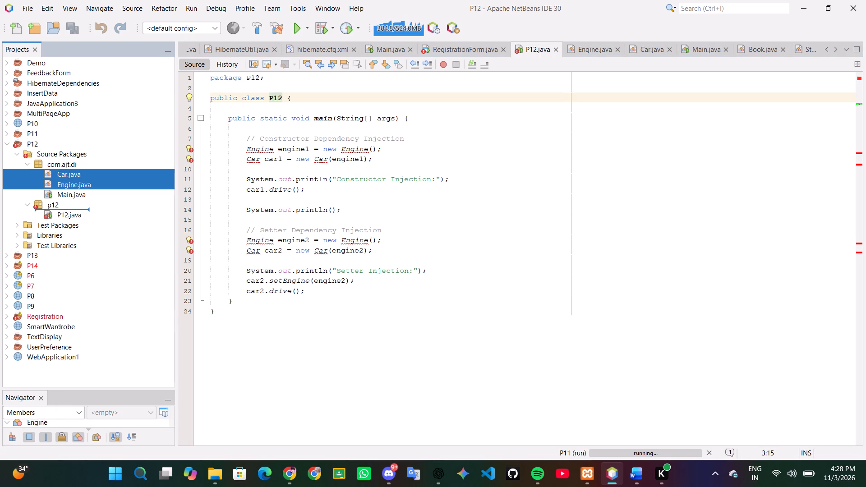
{"action": "left_click_drag", "start_coordinate": [68, 211], "coordinate": [60, 210]}
{"action": "left_click", "coordinate": [424, 315]}
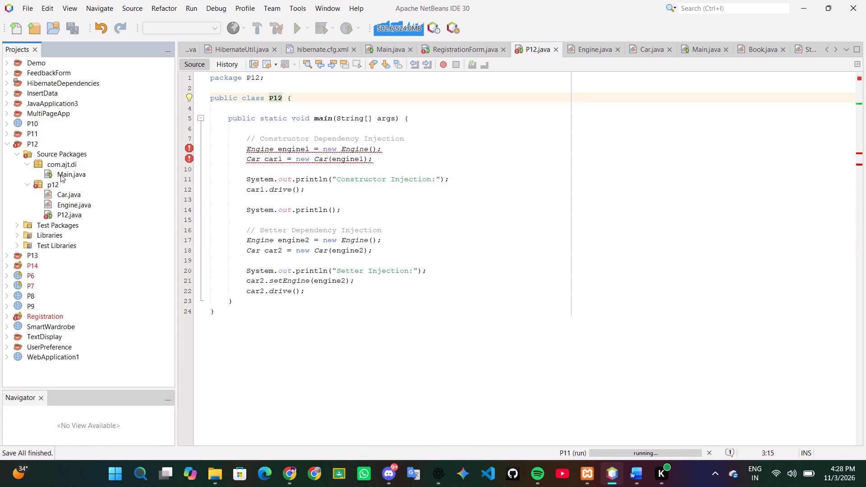
Open Main.java in the com.ajt.di package and copy all of its code.
{"action": "left_click", "coordinate": [62, 195]}
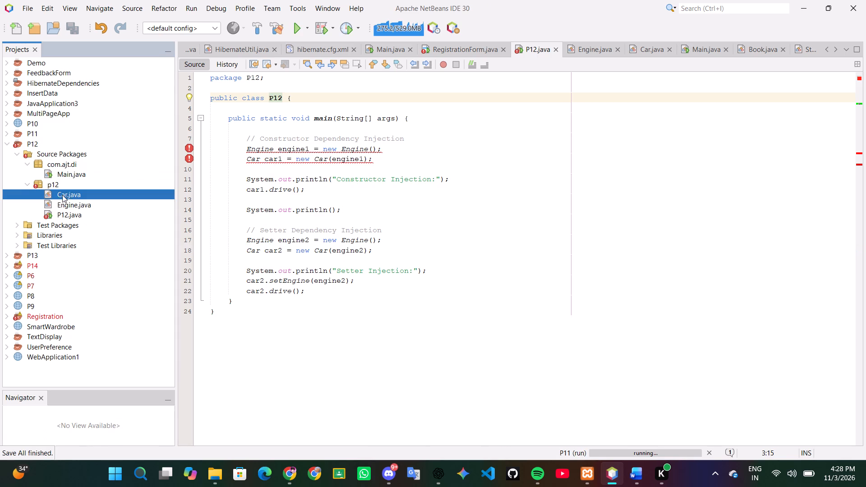
{"action": "double_click", "coordinate": [65, 175]}
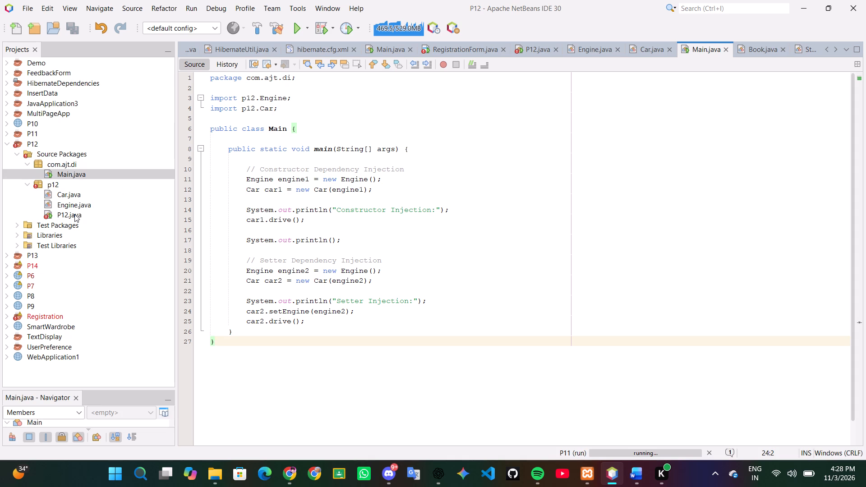
{"action": "scroll", "coordinate": [268, 156], "scroll_direction": "up", "scroll_amount": 1}
{"action": "left_click", "coordinate": [239, 178]}
{"action": "key", "text": "ctrl+a"}
{"action": "key", "text": "ctrl+c"}
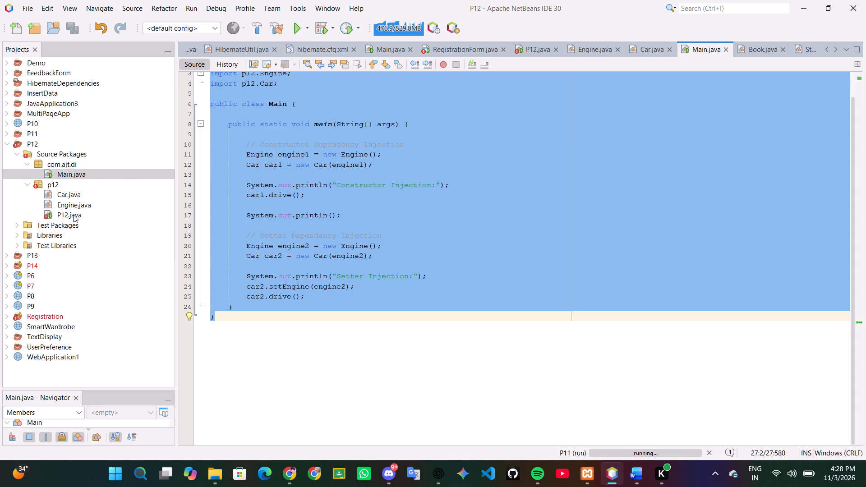
Try to open P12.java from the p12 package.
{"action": "double_click", "coordinate": [73, 215]}
{"action": "left_click", "coordinate": [455, 238]}
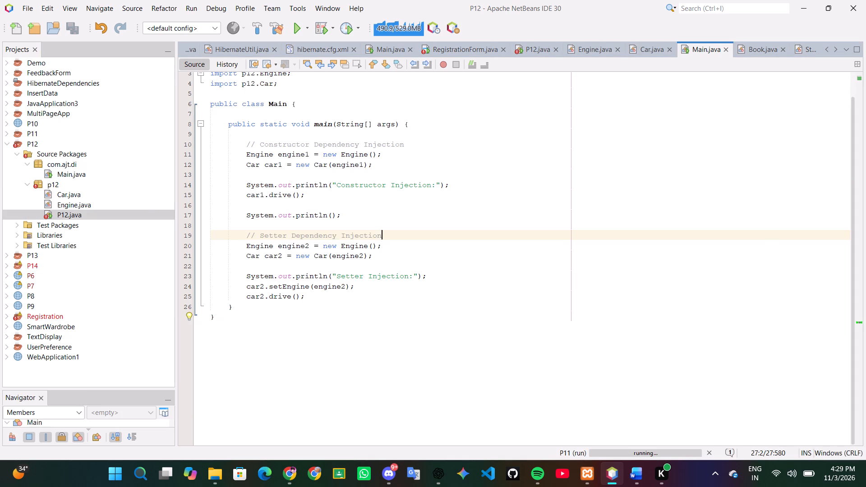
{"action": "scroll", "coordinate": [346, 193], "scroll_direction": "up", "scroll_amount": 6}
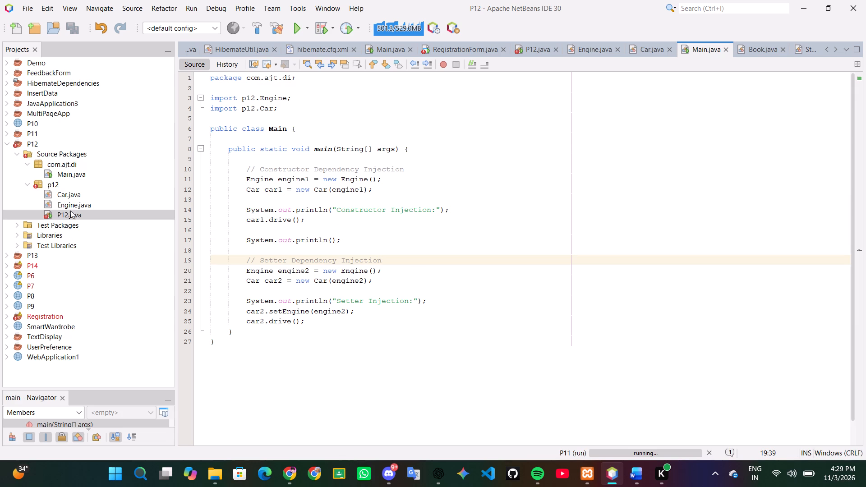
{"action": "left_click", "coordinate": [69, 214]}
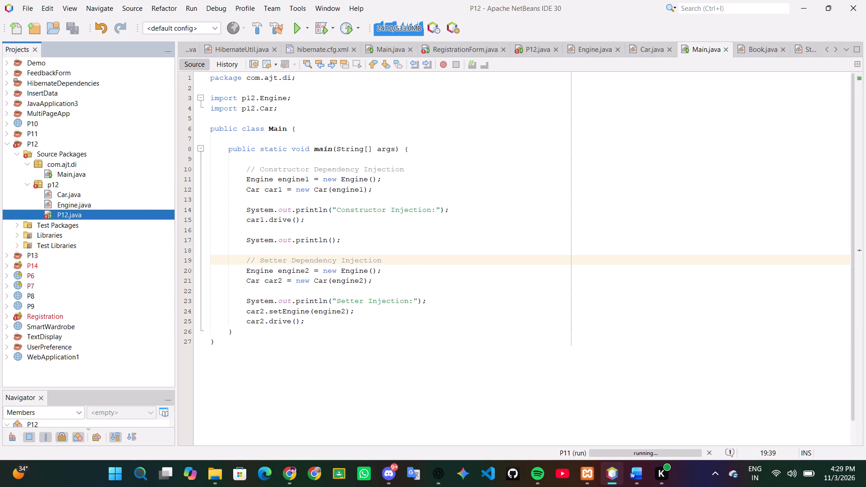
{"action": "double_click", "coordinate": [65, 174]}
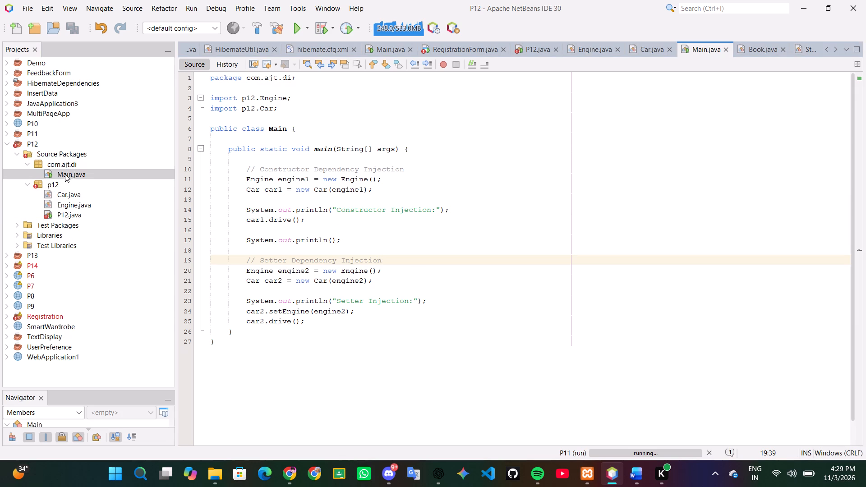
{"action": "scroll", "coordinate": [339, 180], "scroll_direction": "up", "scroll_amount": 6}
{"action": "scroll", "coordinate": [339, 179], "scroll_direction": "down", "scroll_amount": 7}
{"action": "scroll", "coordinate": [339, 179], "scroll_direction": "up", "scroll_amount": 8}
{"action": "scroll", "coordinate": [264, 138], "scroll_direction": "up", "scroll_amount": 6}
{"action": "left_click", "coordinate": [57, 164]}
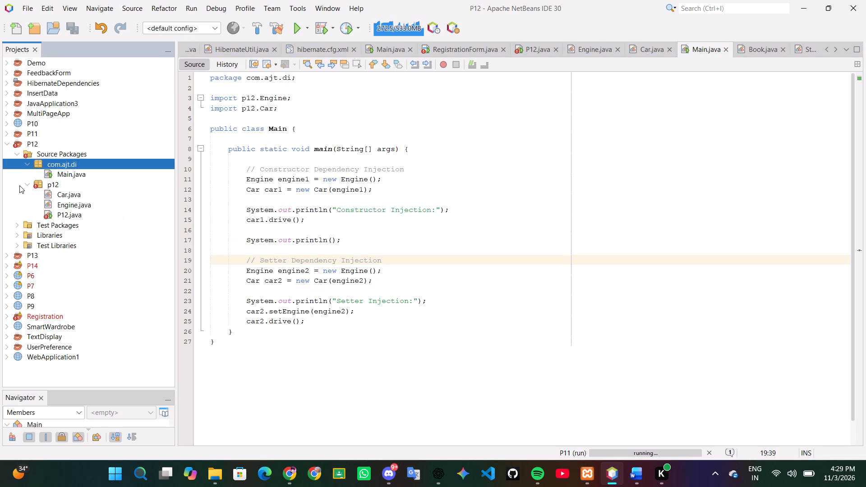
Set the main class in the P12 project's run properties to p12.Main.
{"action": "right_click", "coordinate": [22, 144]}
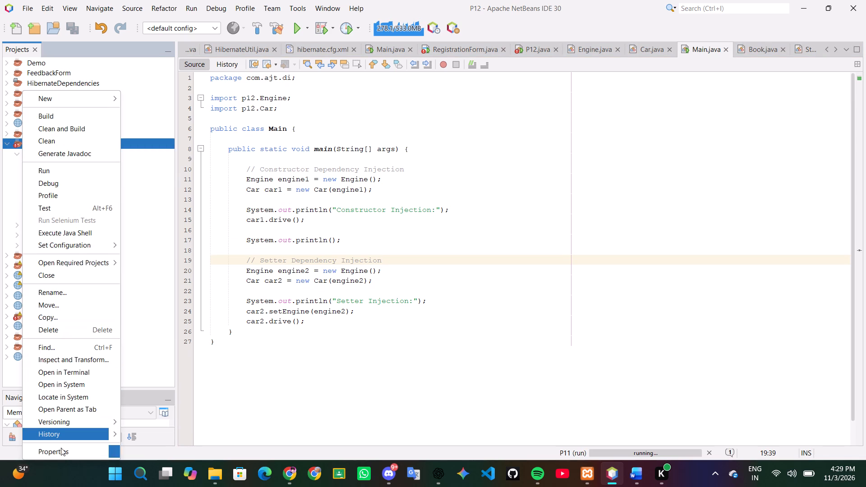
{"action": "left_click", "coordinate": [60, 449]}
{"action": "left_click", "coordinate": [245, 170]}
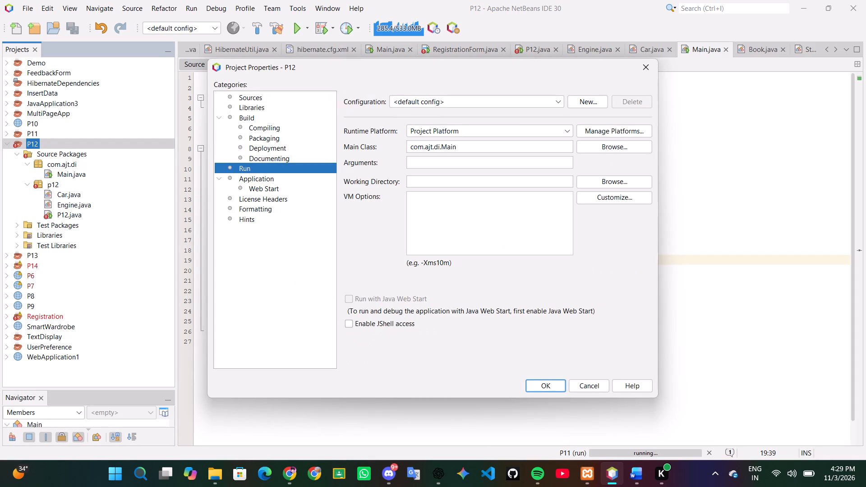
{"action": "left_click_drag", "start_coordinate": [464, 148], "coordinate": [410, 144]}
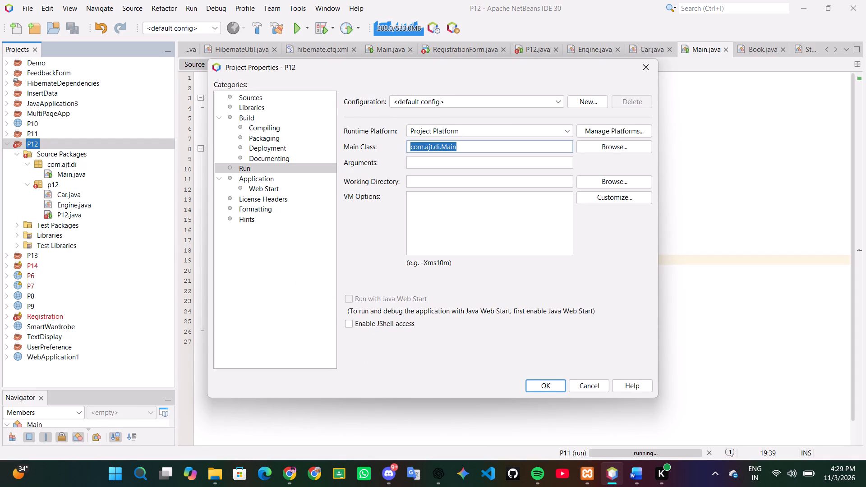
{"action": "type", "text": "p12.Ma"}
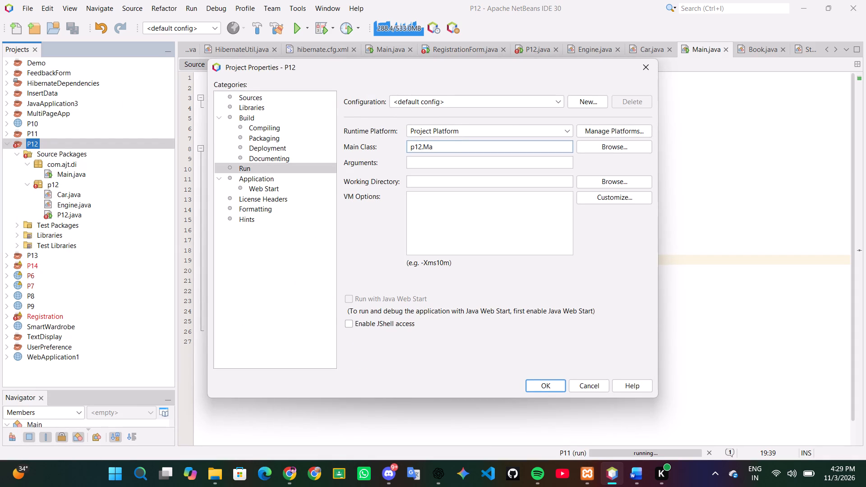
{"action": "key", "text": "BackSpace"}
{"action": "key", "text": "BackSpace"}
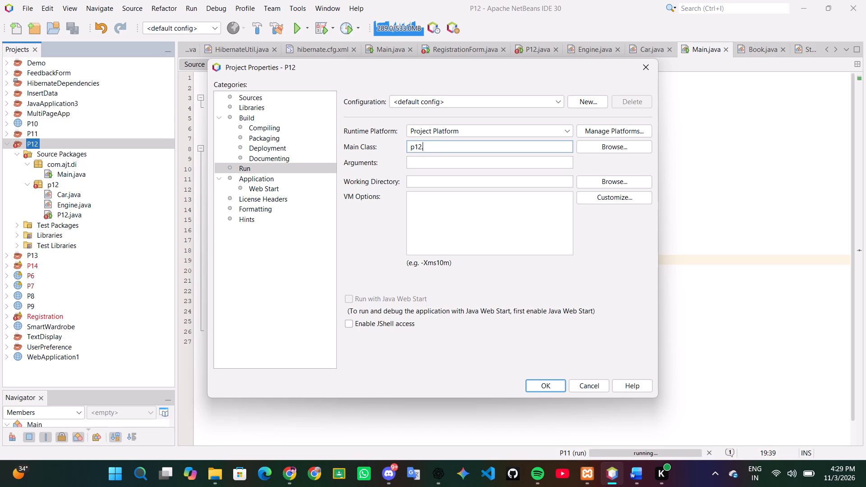
{"action": "key", "text": "shift+p"}
{"action": "key", "text": "BackSpace"}
{"action": "type", "text": "Main"}
{"action": "key", "text": "Return"}
Move Main.java from the com.ajt.di package into the p12 package, applying the refactoring.
{"action": "double_click", "coordinate": [76, 174]}
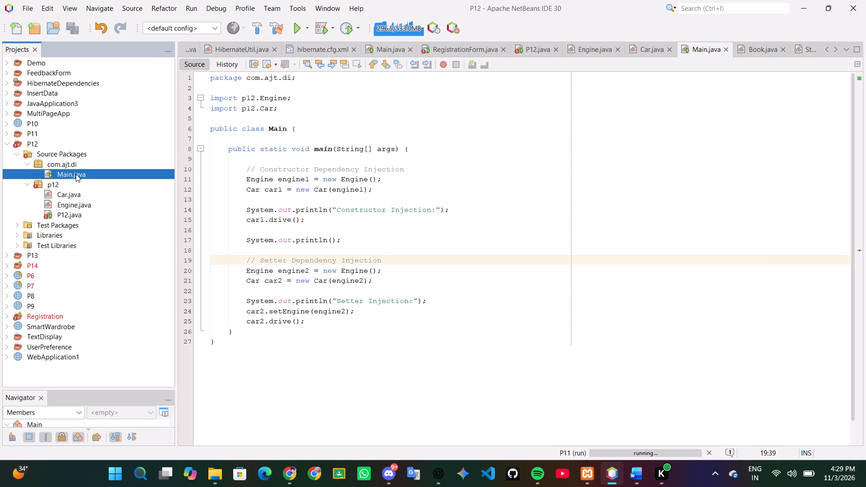
{"action": "scroll", "coordinate": [191, 185], "scroll_direction": "up", "scroll_amount": 1}
{"action": "left_click_drag", "start_coordinate": [78, 174], "coordinate": [77, 198]}
{"action": "left_click_drag", "start_coordinate": [77, 198], "coordinate": [65, 188]}
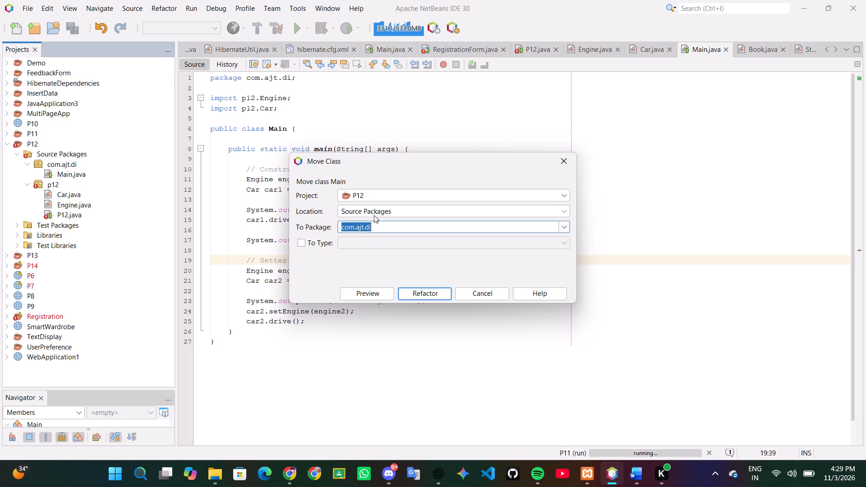
{"action": "left_click", "coordinate": [565, 226]}
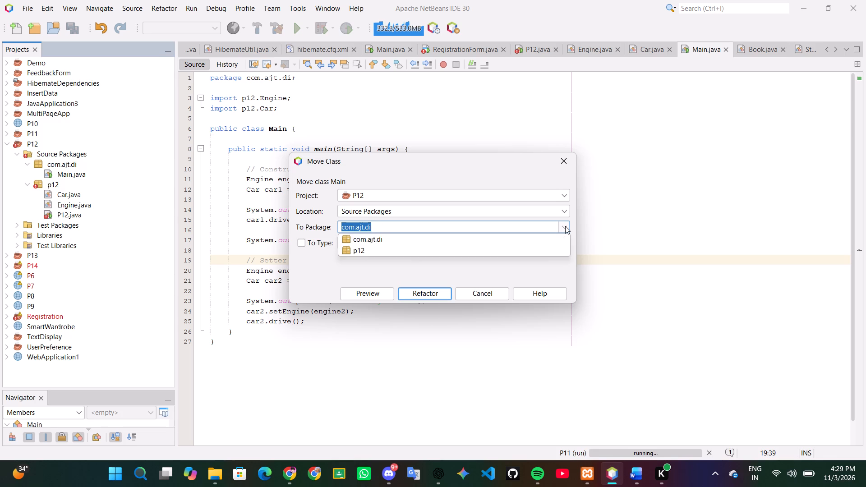
{"action": "left_click", "coordinate": [378, 247]}
{"action": "left_click", "coordinate": [424, 291]}
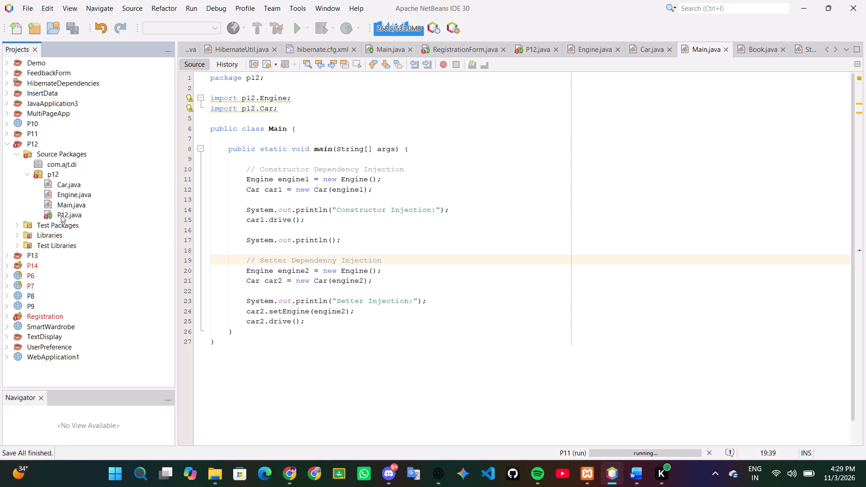
Delete P12.java from the p12 package.
{"action": "left_click", "coordinate": [70, 202]}
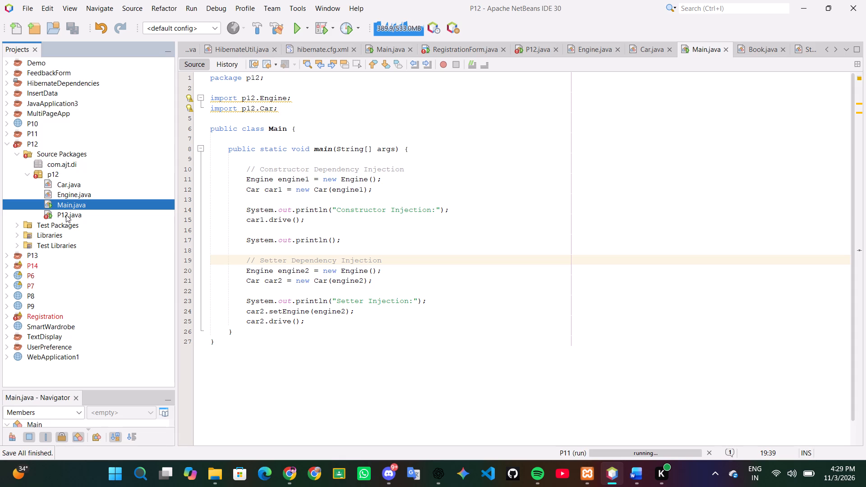
{"action": "left_click", "coordinate": [66, 215]}
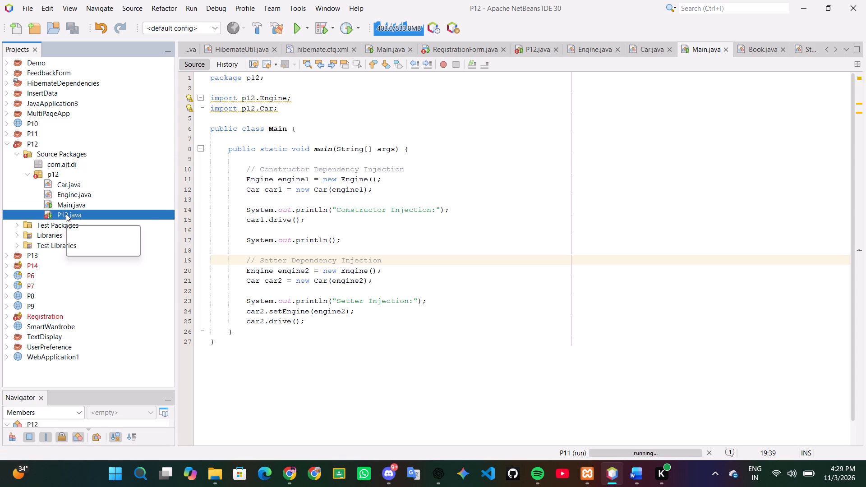
{"action": "double_click", "coordinate": [67, 205]}
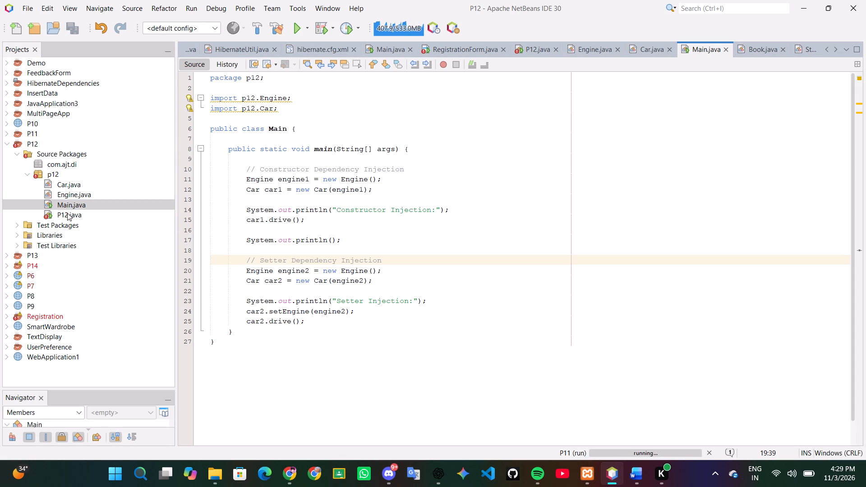
{"action": "left_click", "coordinate": [67, 213]}
{"action": "key", "text": "Delete"}
{"action": "left_click", "coordinate": [428, 293]}
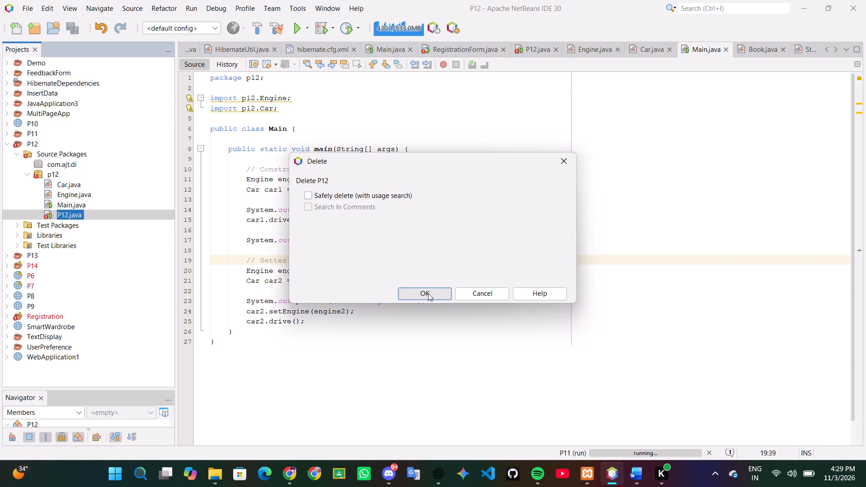
{"action": "left_click", "coordinate": [314, 207]}
{"action": "left_click", "coordinate": [292, 139]}
{"action": "left_click", "coordinate": [264, 124]}
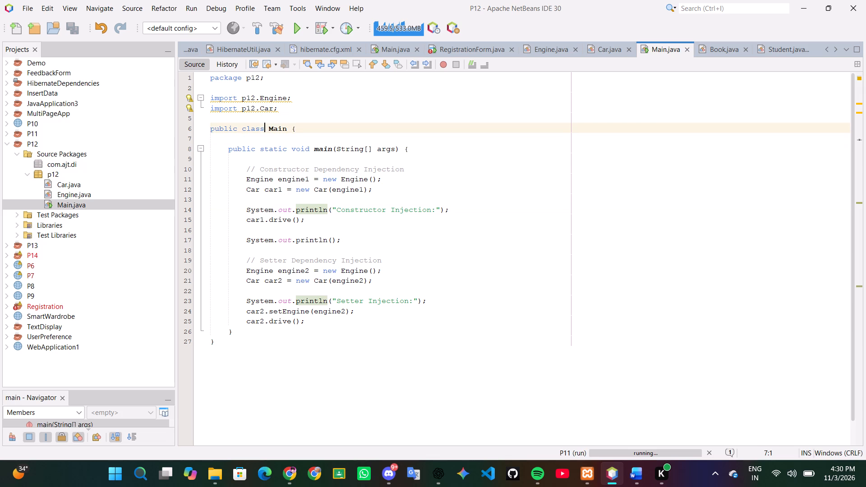
Review the code in Engine.java, Car.java and Main.java in the p12 package, saving Engine.java.
{"action": "double_click", "coordinate": [66, 196]}
{"action": "scroll", "coordinate": [320, 252], "scroll_direction": "up", "scroll_amount": 6}
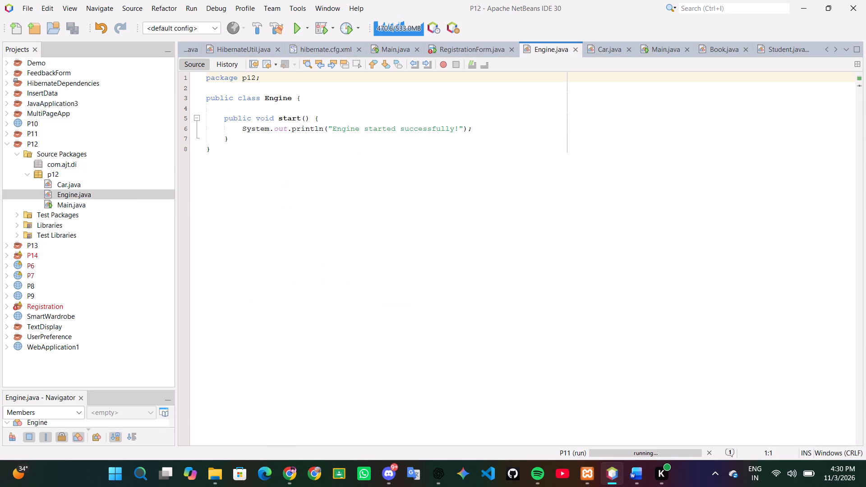
{"action": "left_click", "coordinate": [328, 169]}
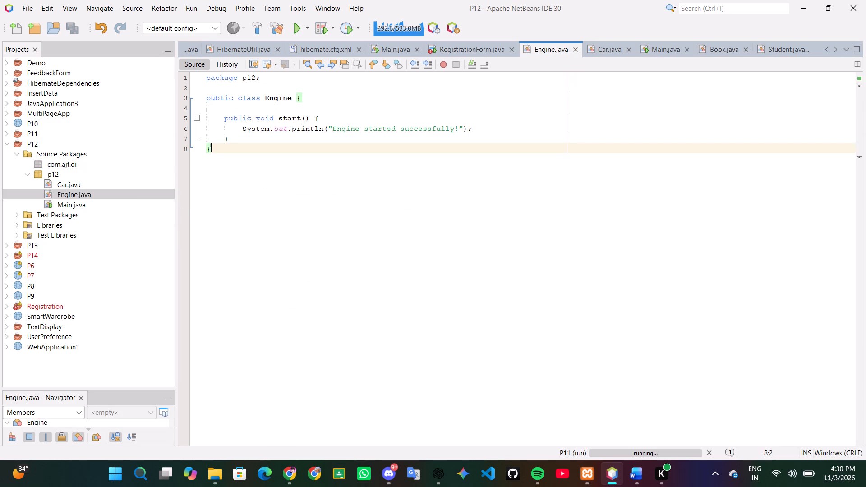
{"action": "key", "text": "ctrl+s"}
{"action": "left_click", "coordinate": [204, 173]}
{"action": "key", "text": "ctrl+s"}
{"action": "double_click", "coordinate": [66, 184]}
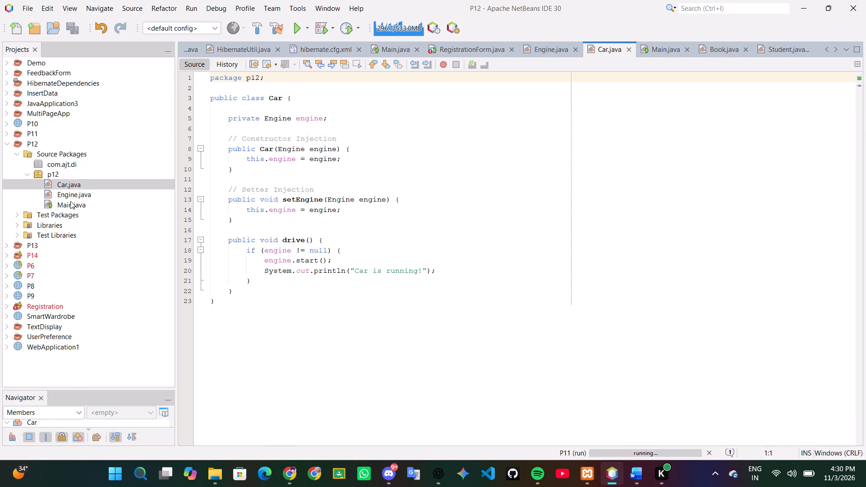
{"action": "double_click", "coordinate": [65, 204]}
{"action": "scroll", "coordinate": [361, 208], "scroll_direction": "up", "scroll_amount": 6}
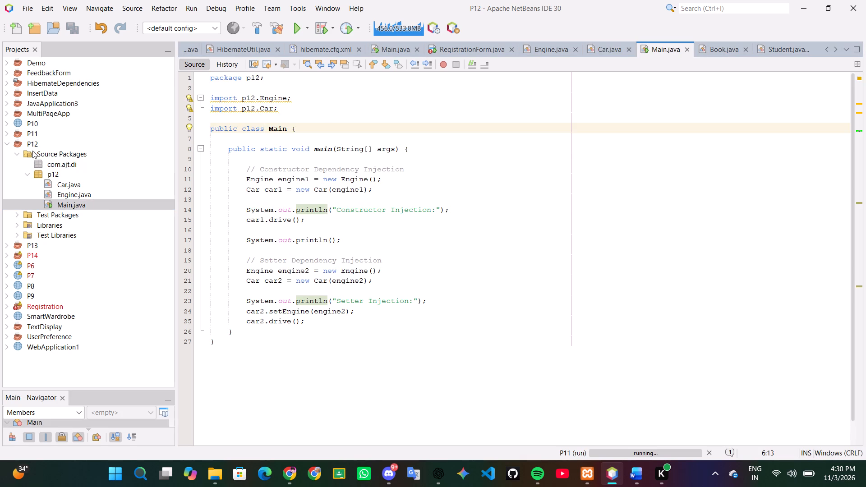
Run the P12 project and resize the output area so the code is also visible.
{"action": "right_click", "coordinate": [31, 143]}
{"action": "left_click", "coordinate": [42, 169]}
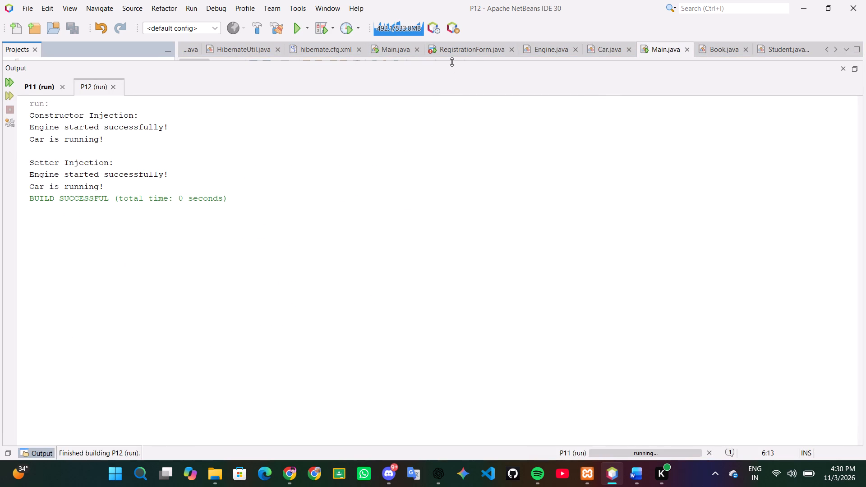
{"action": "left_click_drag", "start_coordinate": [452, 60], "coordinate": [447, 202]}
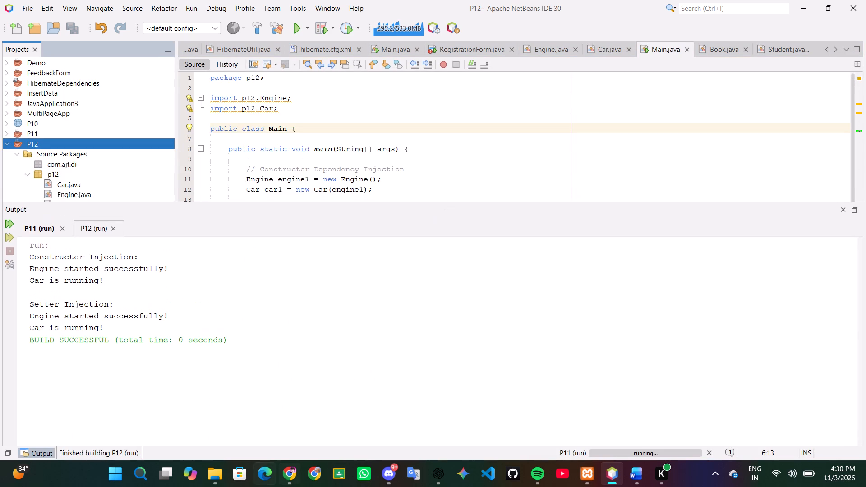
Compare practical 12's requirement in AJT_LabManualIndex.pdf in Chrome with the P12 run output and the code in Main.java, Engine.java and Car.java.
{"action": "left_click", "coordinate": [294, 469]}
{"action": "left_click", "coordinate": [281, 237]}
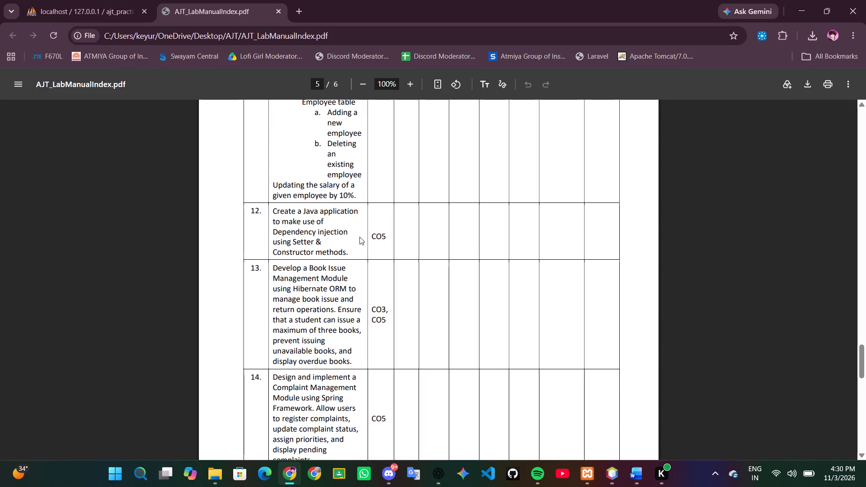
{"action": "key", "text": "alt+Tab"}
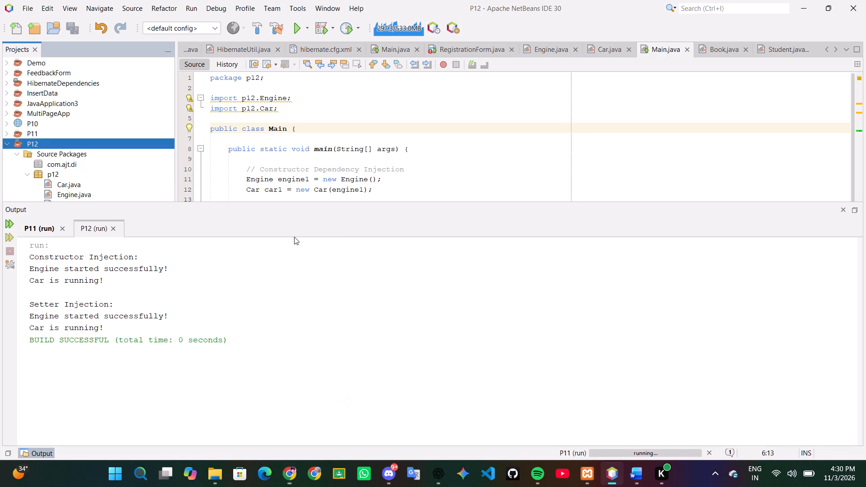
{"action": "left_click_drag", "start_coordinate": [376, 204], "coordinate": [366, 344]}
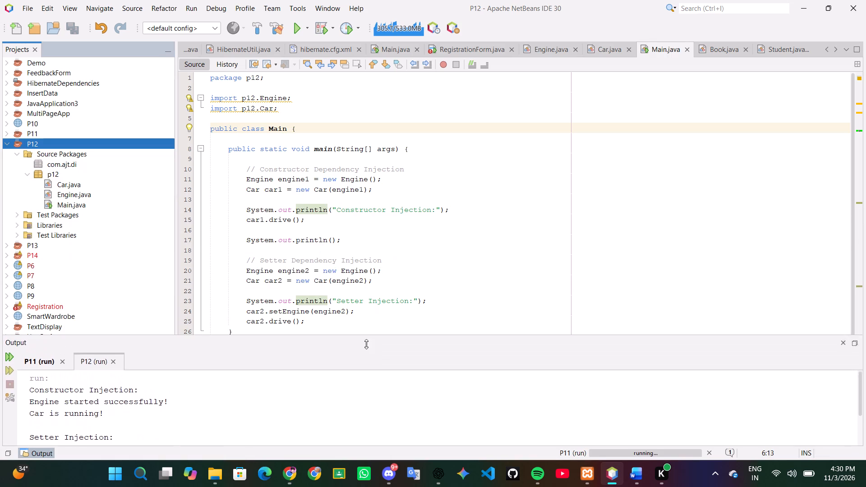
{"action": "left_click_drag", "start_coordinate": [366, 344], "coordinate": [360, 358]}
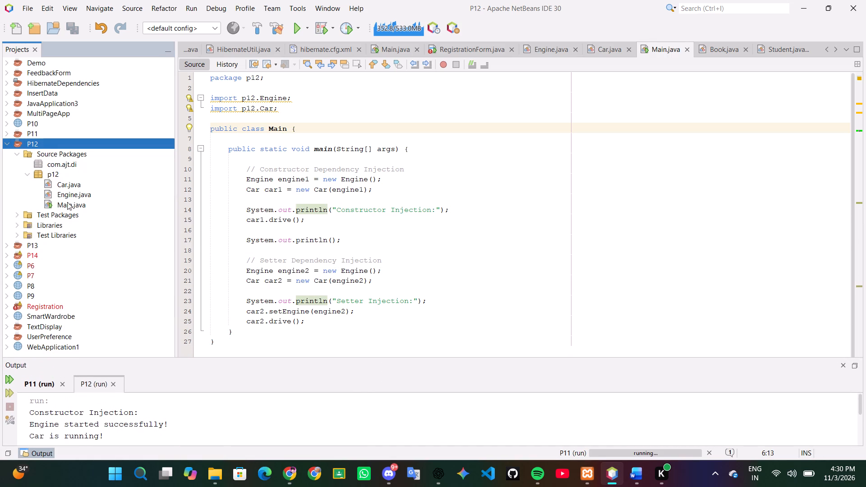
{"action": "double_click", "coordinate": [66, 205]}
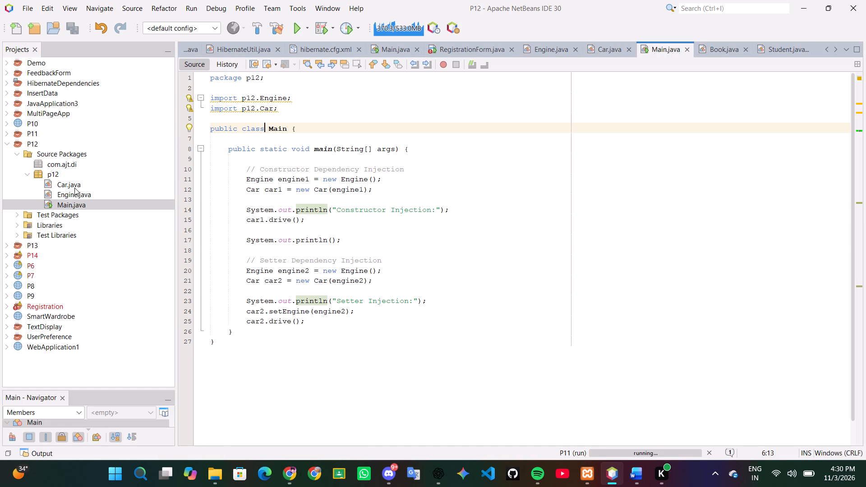
{"action": "double_click", "coordinate": [74, 195]}
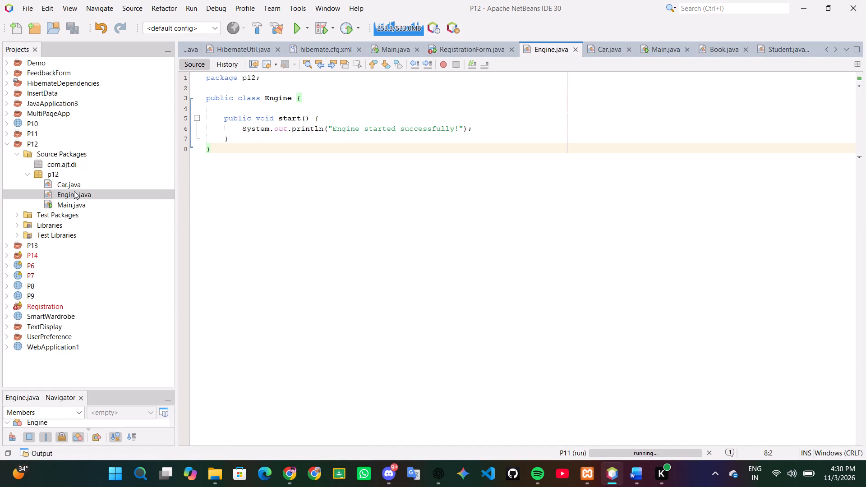
{"action": "double_click", "coordinate": [72, 184]}
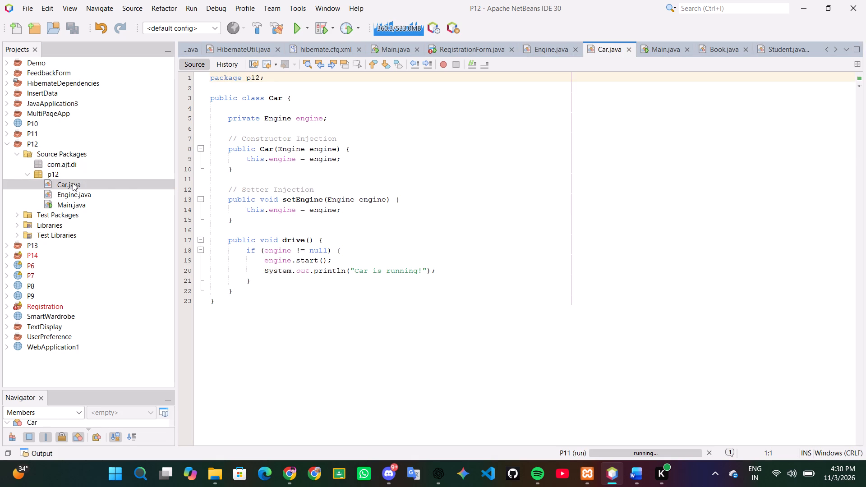
{"action": "key", "text": "alt+Tab"}
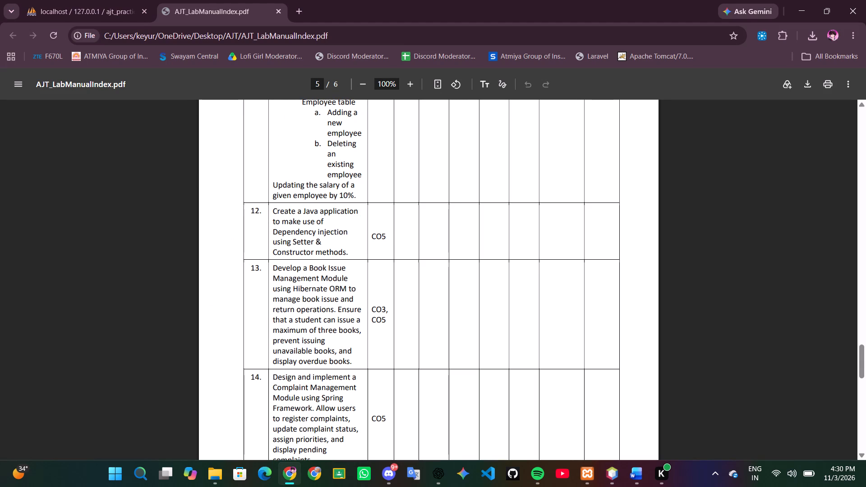
{"action": "key", "text": "alt+Tab"}
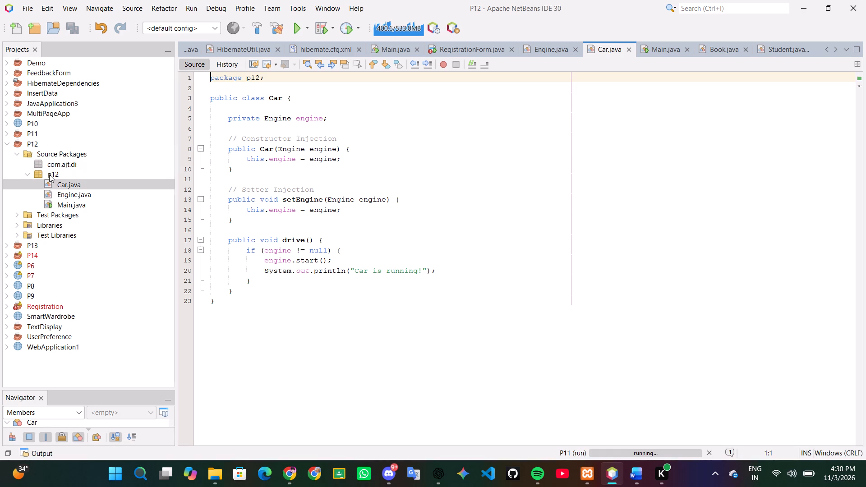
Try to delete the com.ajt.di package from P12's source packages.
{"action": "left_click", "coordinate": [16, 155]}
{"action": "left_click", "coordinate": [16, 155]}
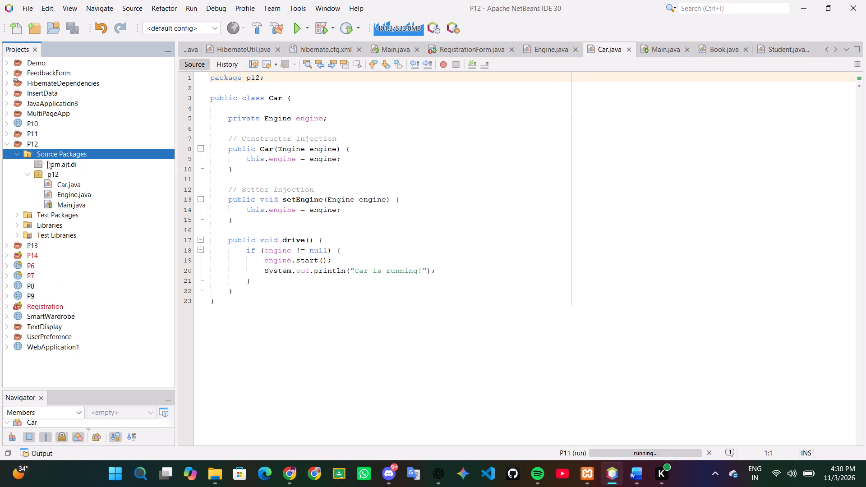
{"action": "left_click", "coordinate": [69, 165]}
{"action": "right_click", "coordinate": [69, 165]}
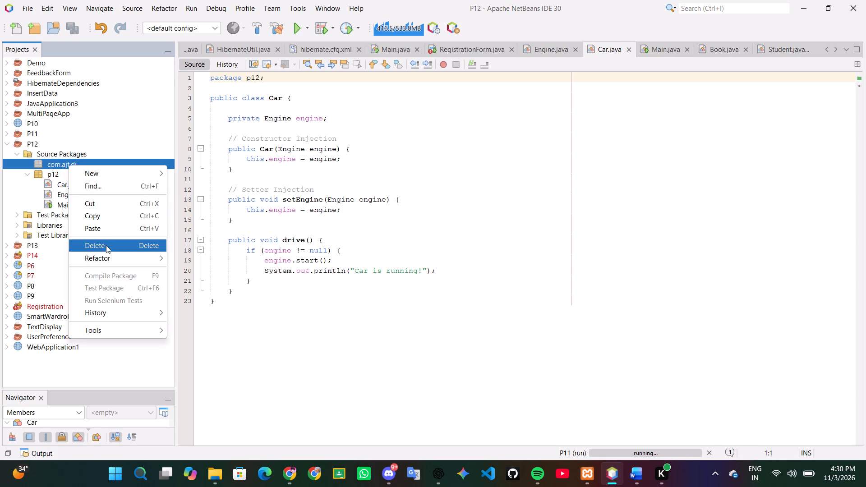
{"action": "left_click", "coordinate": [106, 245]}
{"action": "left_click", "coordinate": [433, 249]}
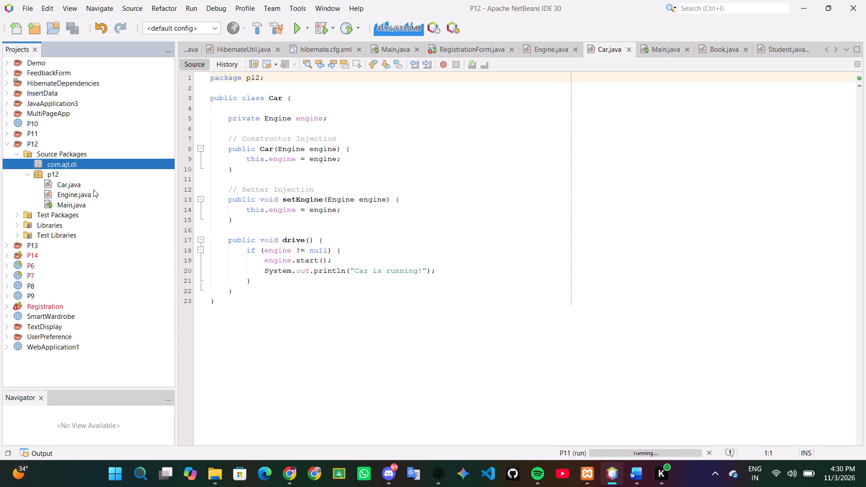
Open Main.java from the p12 package and check its code and the neighbouring class files.
{"action": "left_click", "coordinate": [59, 178]}
{"action": "double_click", "coordinate": [64, 205]}
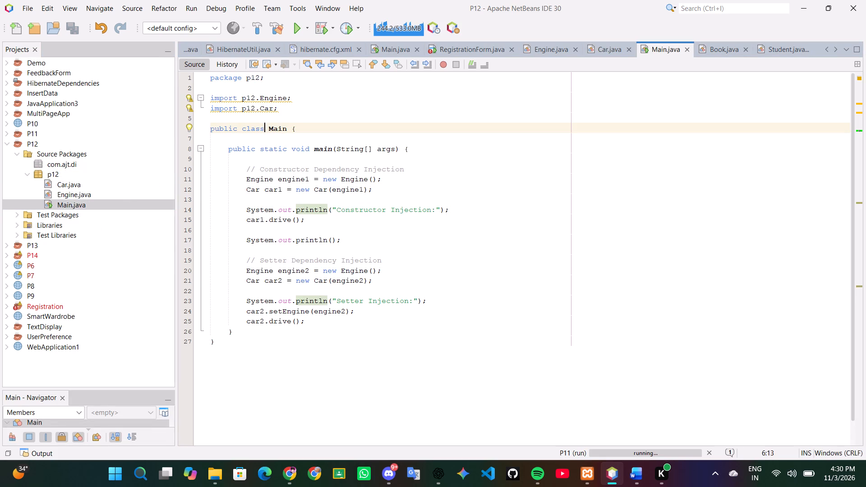
{"action": "left_click", "coordinate": [345, 221]}
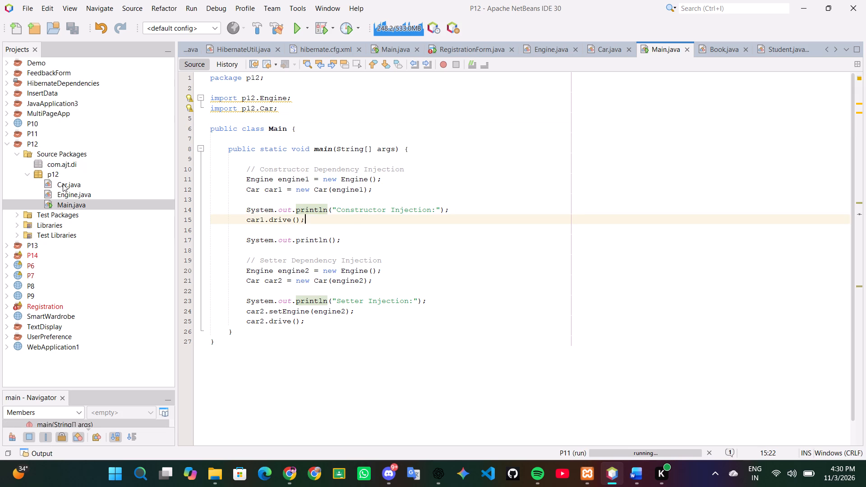
{"action": "left_click", "coordinate": [63, 184]}
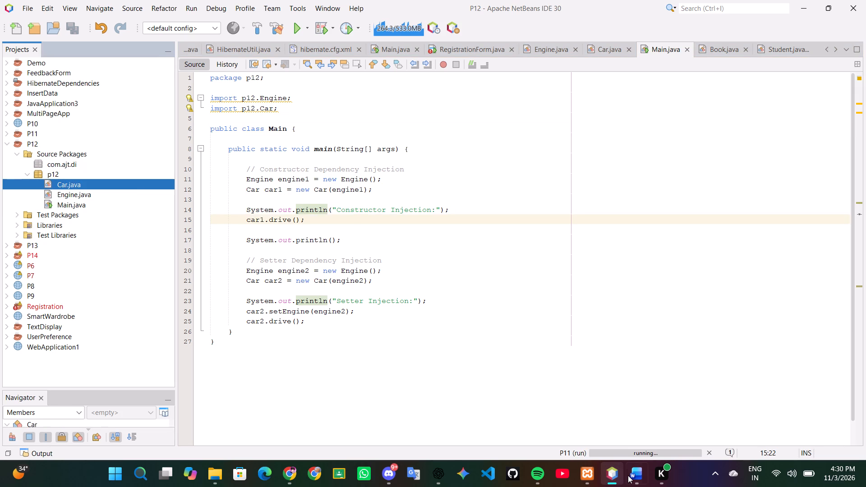
In Word, change the Practical 12 heading to "Code Snippet ( Car.java) :" and start a new line below it.
{"action": "left_click", "coordinate": [630, 475]}
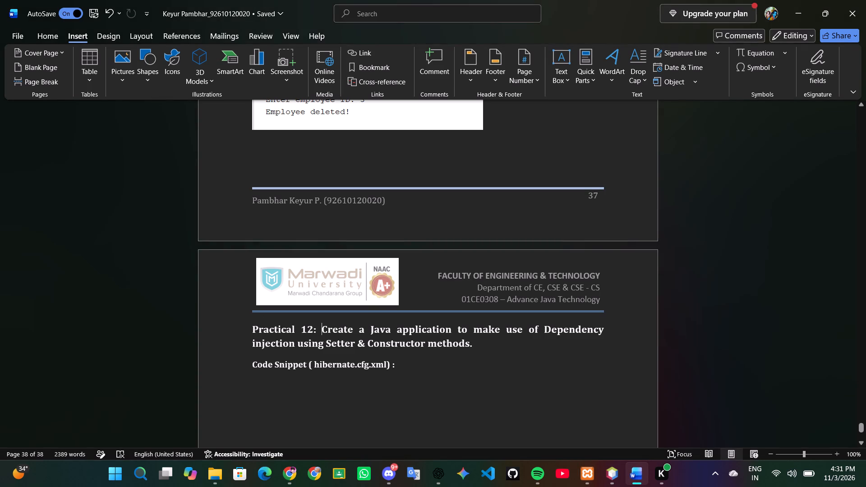
{"action": "left_click", "coordinate": [388, 364]}
{"action": "key", "text": "Left"}
{"action": "key", "text": "BackSpace"}
{"action": "key", "text": "BackSpace"}
{"action": "key", "text": "BackSpace"}
{"action": "key", "text": "BackSpace"}
{"action": "key", "text": "BackSpace"}
{"action": "key", "text": "BackSpace"}
{"action": "key", "text": "BackSpace"}
{"action": "key", "text": "BackSpace"}
{"action": "key", "text": "BackSpace"}
{"action": "key", "text": "BackSpace"}
{"action": "key", "text": "BackSpace"}
{"action": "key", "text": "BackSpace"}
{"action": "key", "text": "BackSpace"}
{"action": "key", "text": "BackSpace"}
{"action": "key", "text": "BackSpace"}
{"action": "key", "text": "BackSpace"}
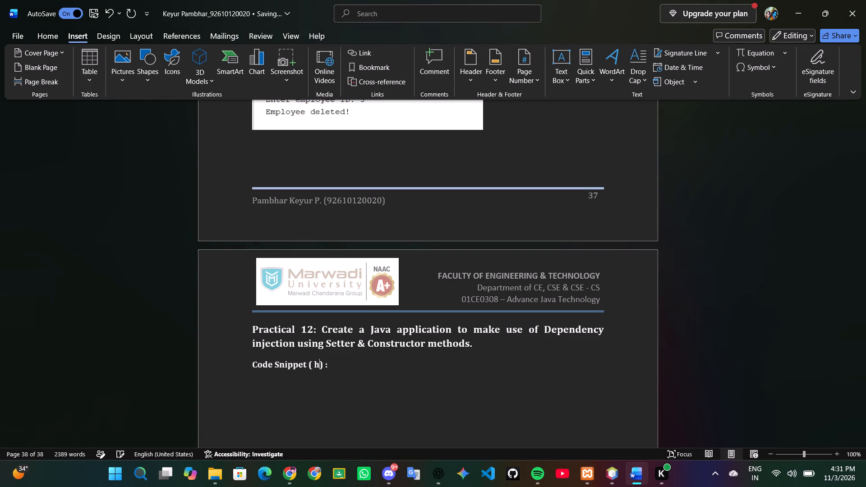
{"action": "key", "text": "BackSpace"}
{"action": "type", "text": "ca"}
{"action": "key", "text": "BackSpace"}
{"action": "key", "text": "BackSpace"}
{"action": "type", "text": "Car.java"}
{"action": "key", "text": "Right"}
{"action": "key", "text": "Right"}
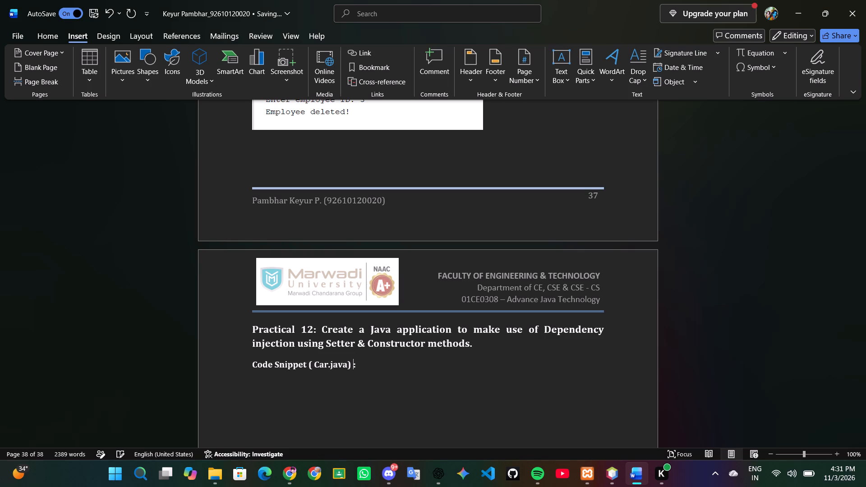
{"action": "key", "text": "Right"}
{"action": "key", "text": "Return"}
{"action": "key", "text": "Return"}
Copy all the Main.java code from NetBeans and paste it under the "Code Snippet ( Car.java) :" heading in Word.
{"action": "key", "text": "alt+Tab"}
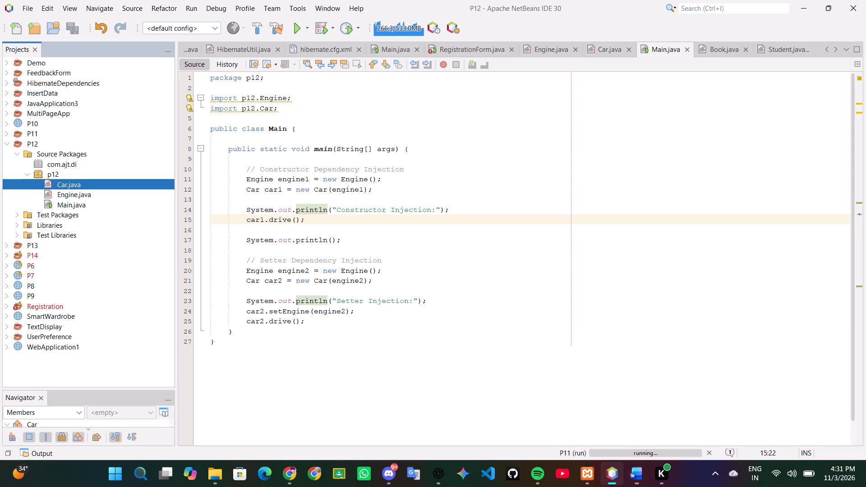
{"action": "left_click", "coordinate": [363, 333]}
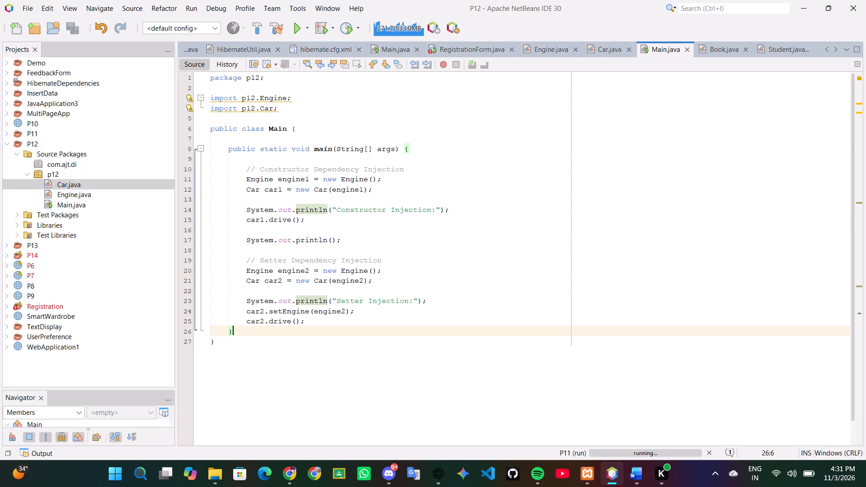
{"action": "double_click", "coordinate": [59, 183]}
{"action": "left_click", "coordinate": [475, 289]}
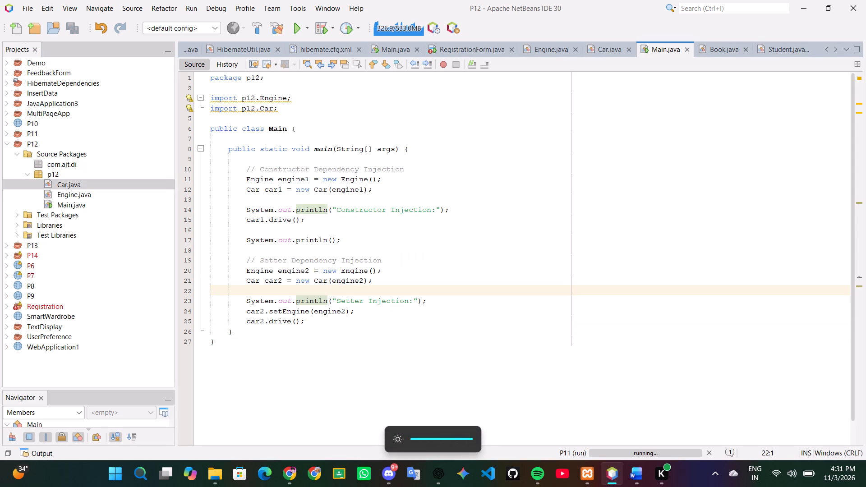
{"action": "left_click", "coordinate": [415, 355]}
{"action": "key", "text": "ctrl+a"}
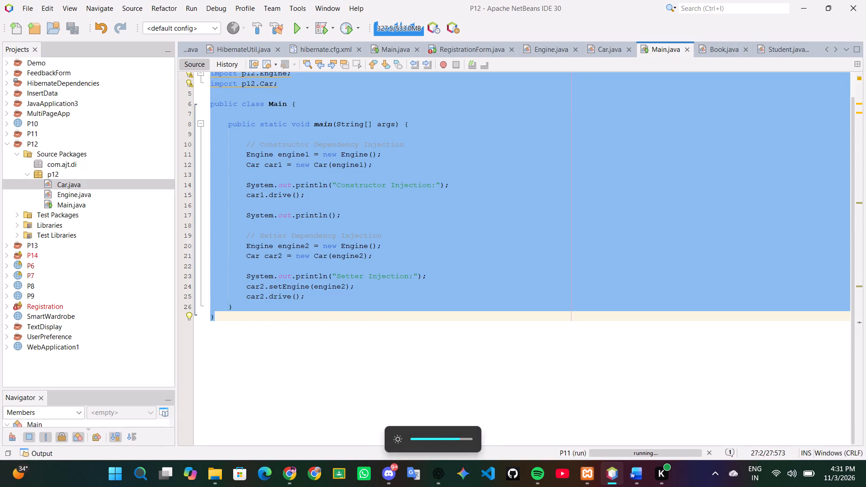
{"action": "key", "text": "ctrl+c"}
{"action": "left_click", "coordinate": [415, 355]}
{"action": "key", "text": "alt+Tab"}
{"action": "key", "text": "ctrl+v"}
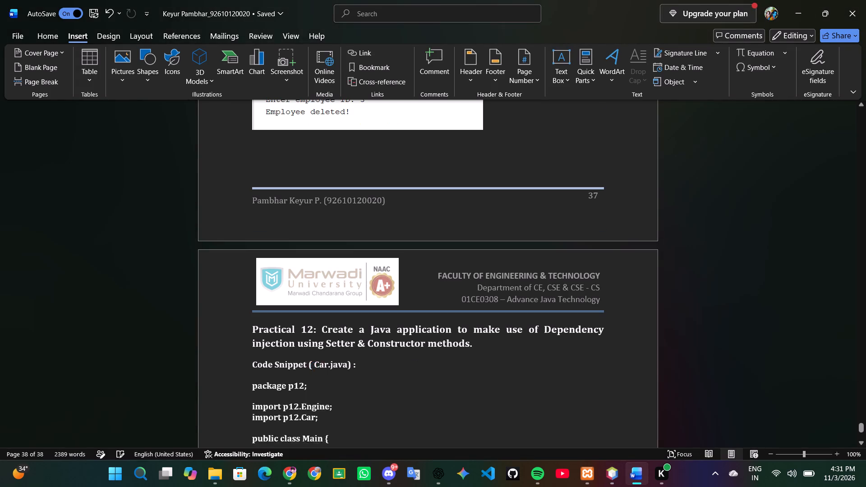
Duplicate the "Code Snippet ( Car.java) :" heading below the end of the pasted Main code.
{"action": "scroll", "coordinate": [314, 366], "scroll_direction": "down", "scroll_amount": 9}
{"action": "scroll", "coordinate": [307, 310], "scroll_direction": "up", "scroll_amount": 8}
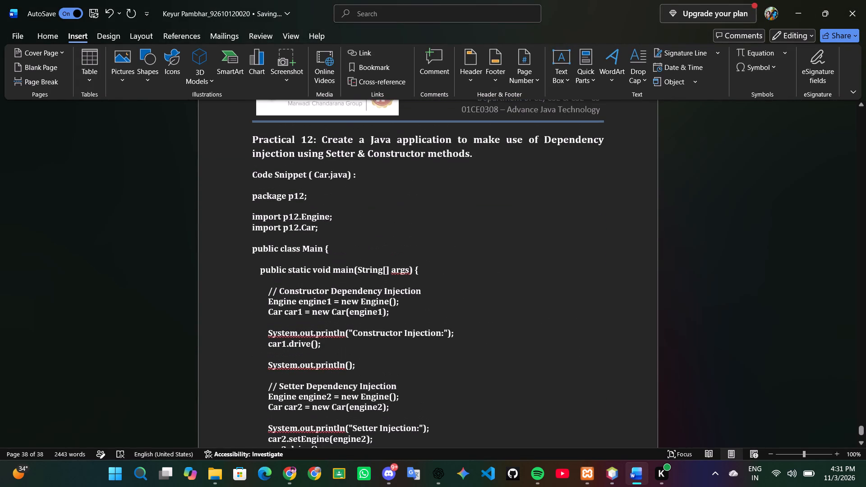
{"action": "left_click_drag", "start_coordinate": [253, 172], "coordinate": [359, 174]}
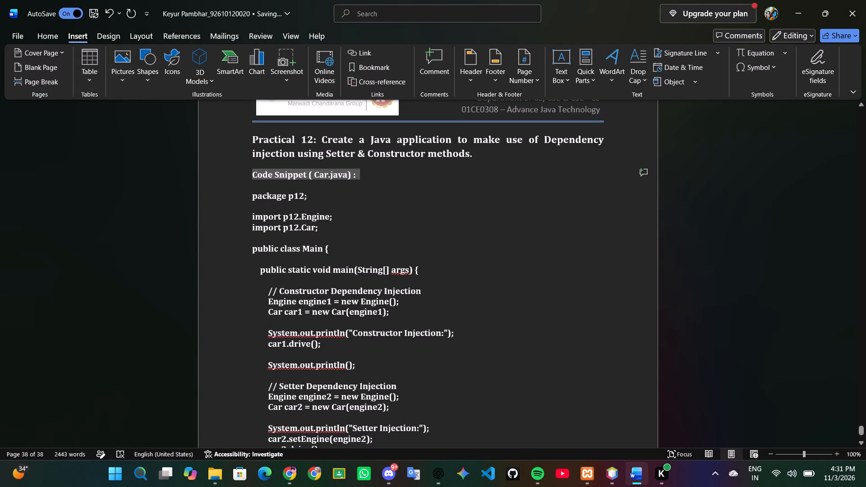
{"action": "left_click_drag", "start_coordinate": [359, 174], "coordinate": [369, 178]}
{"action": "key", "text": "ctrl+c"}
{"action": "scroll", "coordinate": [369, 178], "scroll_direction": "down", "scroll_amount": 6}
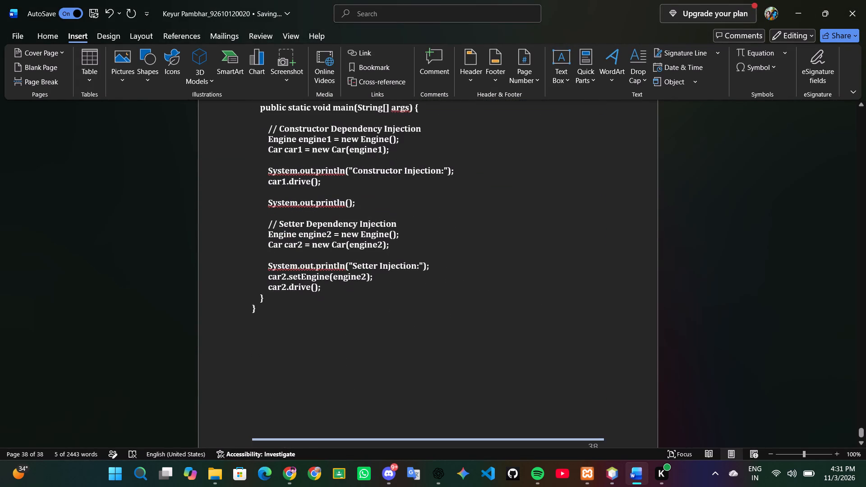
{"action": "left_click", "coordinate": [262, 332]}
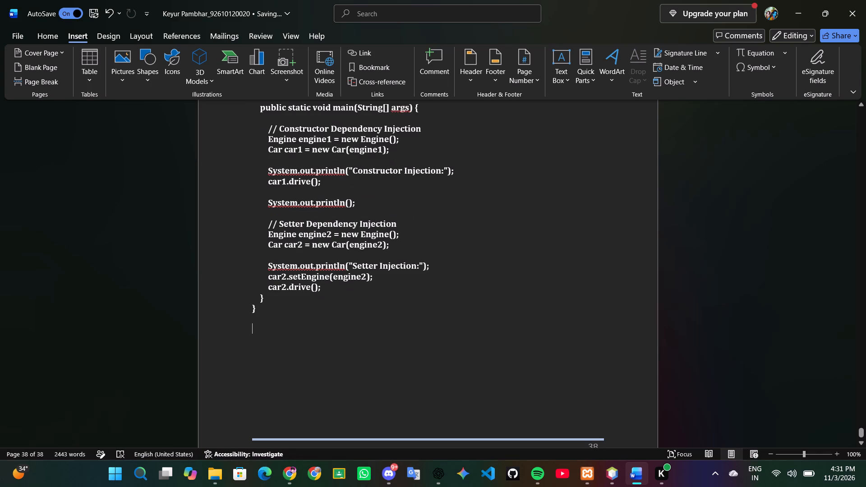
{"action": "key", "text": "ctrl+v"}
Review the pasted Practical 12 code and the spacing around its two code snippet headings.
{"action": "key", "text": "alt+Tab"}
{"action": "key", "text": "alt+Tab"}
{"action": "scroll", "coordinate": [281, 347], "scroll_direction": "up", "scroll_amount": 3}
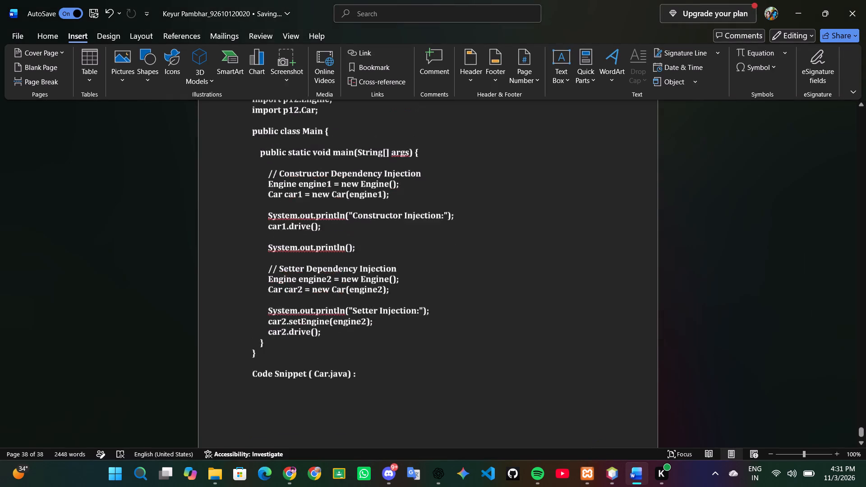
{"action": "scroll", "coordinate": [281, 347], "scroll_direction": "up", "scroll_amount": 1}
{"action": "scroll", "coordinate": [281, 347], "scroll_direction": "down", "scroll_amount": 1}
{"action": "scroll", "coordinate": [281, 347], "scroll_direction": "up", "scroll_amount": 2}
{"action": "scroll", "coordinate": [281, 347], "scroll_direction": "down", "scroll_amount": 3}
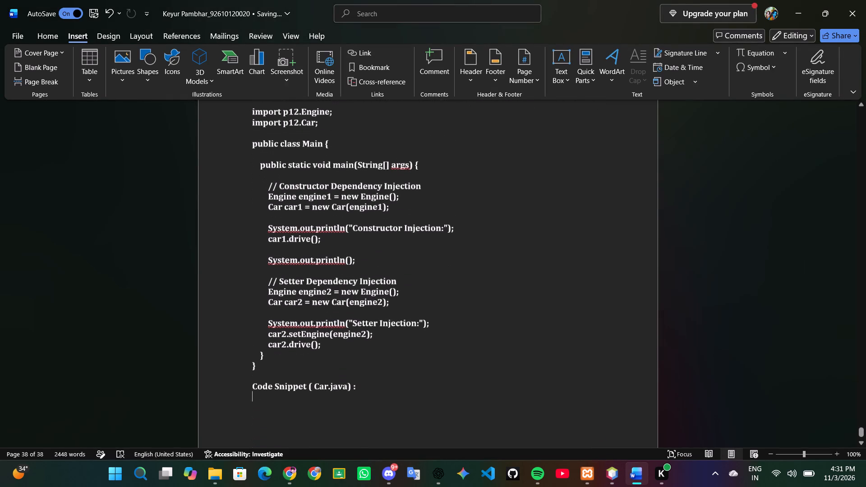
{"action": "scroll", "coordinate": [262, 276], "scroll_direction": "up", "scroll_amount": 3}
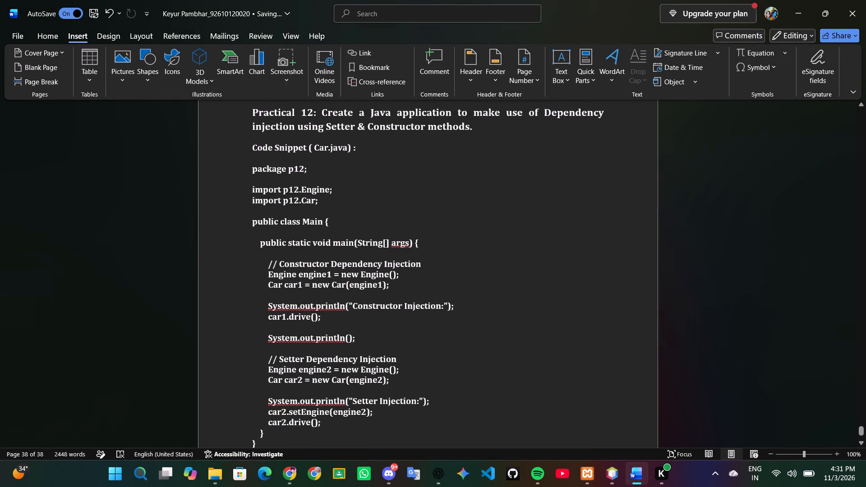
{"action": "scroll", "coordinate": [288, 391], "scroll_direction": "down", "scroll_amount": 3}
{"action": "left_click", "coordinate": [252, 381]}
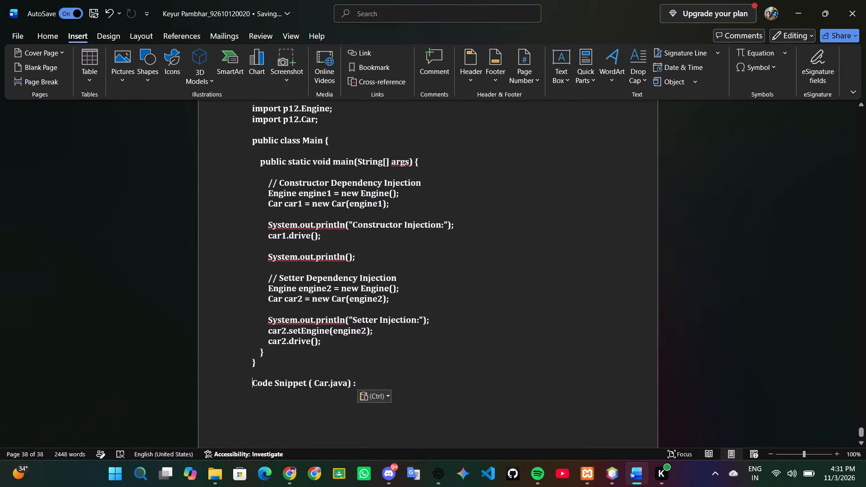
{"action": "key", "text": "BackSpace"}
{"action": "key", "text": "Return"}
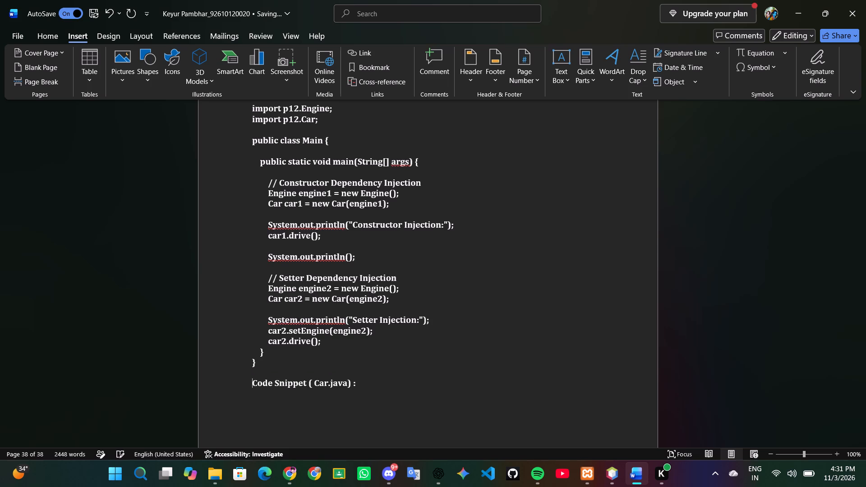
{"action": "scroll", "coordinate": [252, 381], "scroll_direction": "up", "scroll_amount": 4}
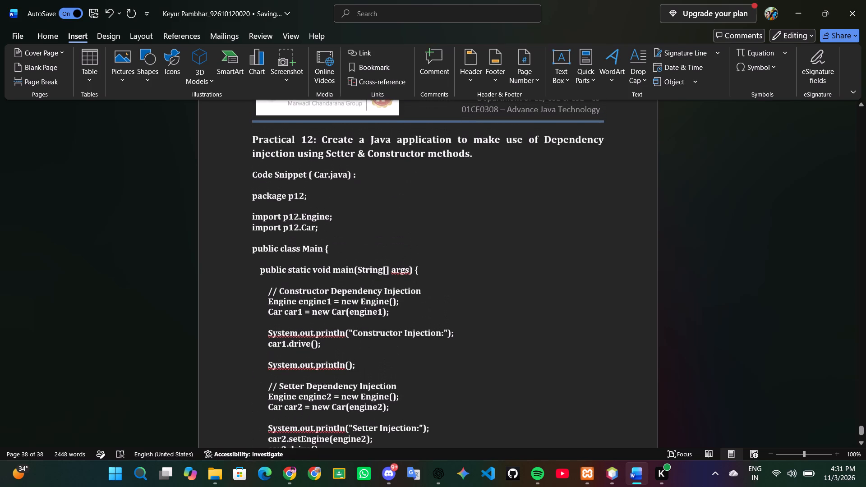
{"action": "scroll", "coordinate": [252, 379], "scroll_direction": "down", "scroll_amount": 6}
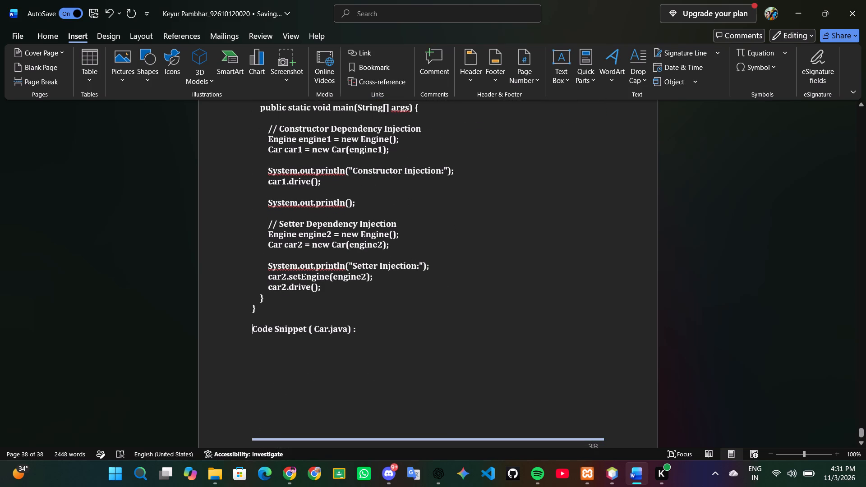
Change the duplicated heading to "Code Snippet ( Engine.java) :" and start a new line below it.
{"action": "key", "text": "alt+Tab"}
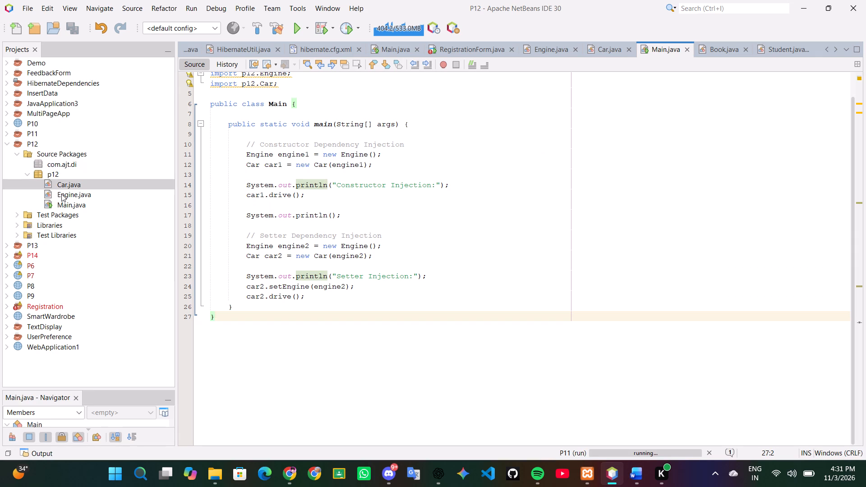
{"action": "key", "text": "alt+Tab"}
{"action": "left_click", "coordinate": [328, 330]}
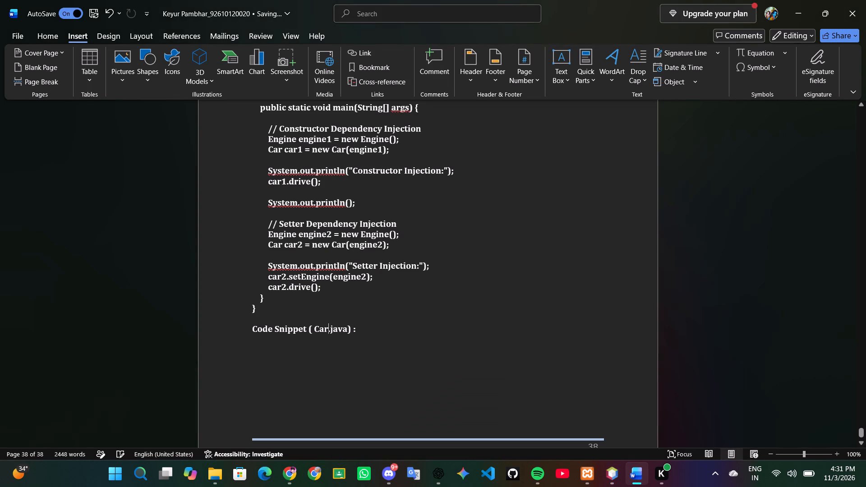
{"action": "key", "text": "BackSpace"}
{"action": "key", "text": "BackSpace"}
{"action": "key", "text": "BackSpace"}
{"action": "type", "text": "Engine"}
{"action": "key", "text": "Right"}
{"action": "key", "text": "Right"}
{"action": "key", "text": "Right"}
{"action": "key", "text": "Right"}
{"action": "key", "text": "Right"}
{"action": "key", "text": "Right"}
{"action": "key", "text": "Right"}
{"action": "key", "text": "Right"}
{"action": "key", "text": "Return"}
{"action": "key", "text": "Return"}
Copy all the Engine.java code from NetBeans and paste it under the "Code Snippet ( Engine.java) :" heading in Word.
{"action": "key", "text": "alt+Tab"}
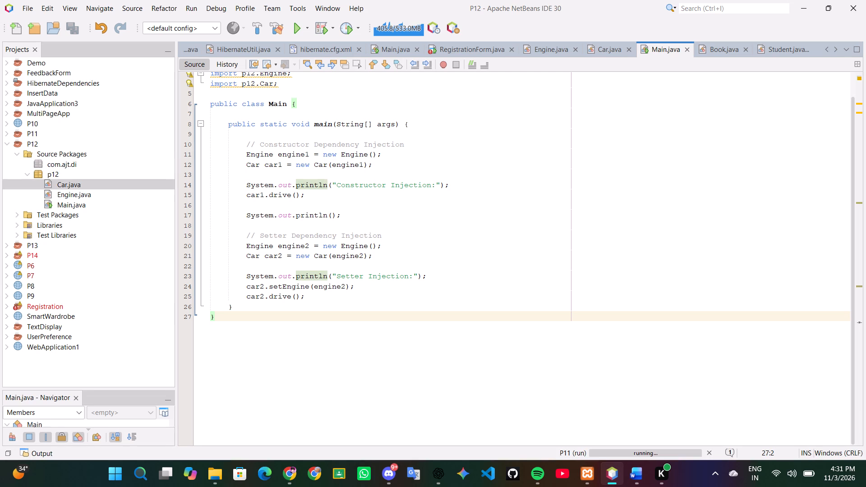
{"action": "double_click", "coordinate": [73, 195]}
{"action": "left_click", "coordinate": [347, 261]}
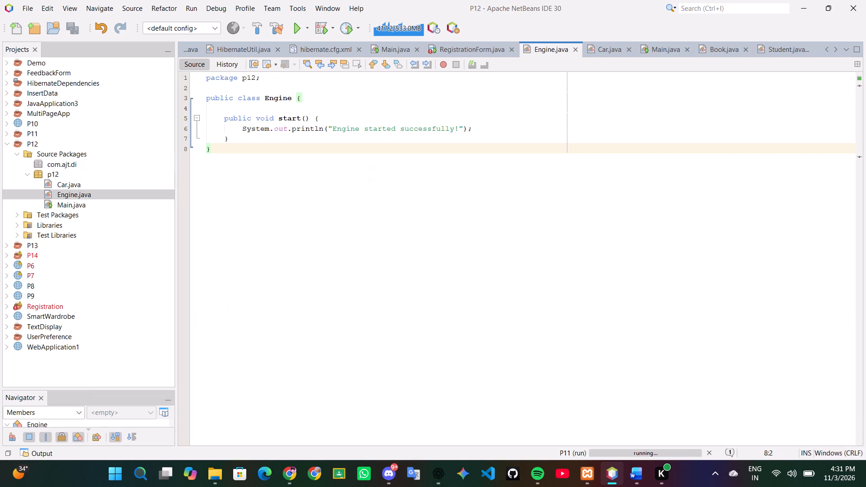
{"action": "key", "text": "ctrl+a"}
{"action": "key", "text": "ctrl+c"}
{"action": "key", "text": "alt+Tab"}
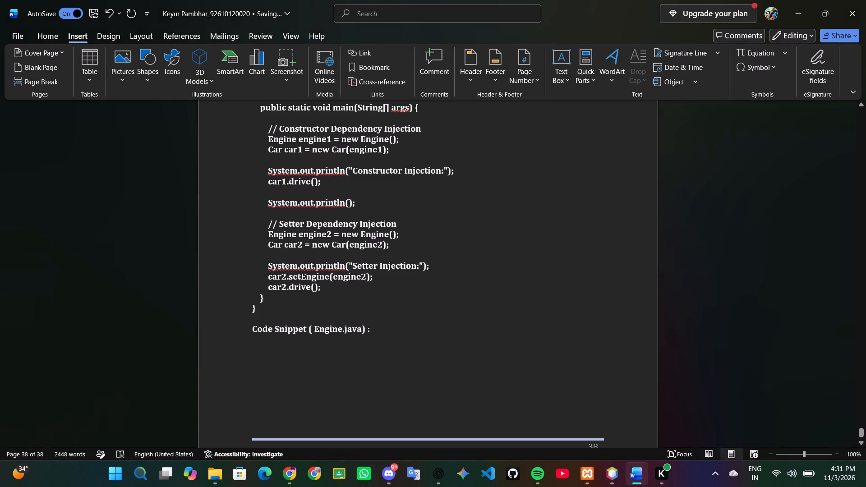
{"action": "key", "text": "ctrl+v"}
Paste the earlier copied "Code Snippet ( Car.java) :" heading from the clipboard history below the Engine code, on page 39.
{"action": "scroll", "coordinate": [292, 342], "scroll_direction": "down", "scroll_amount": 7}
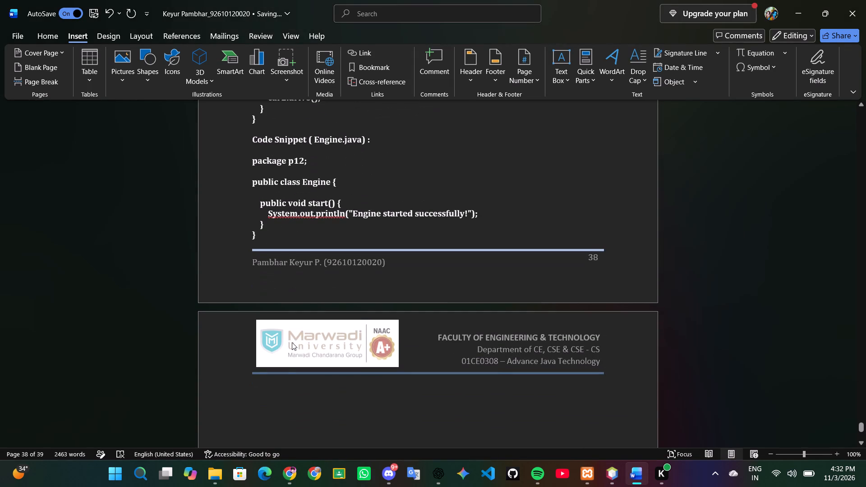
{"action": "left_click", "coordinate": [286, 391]}
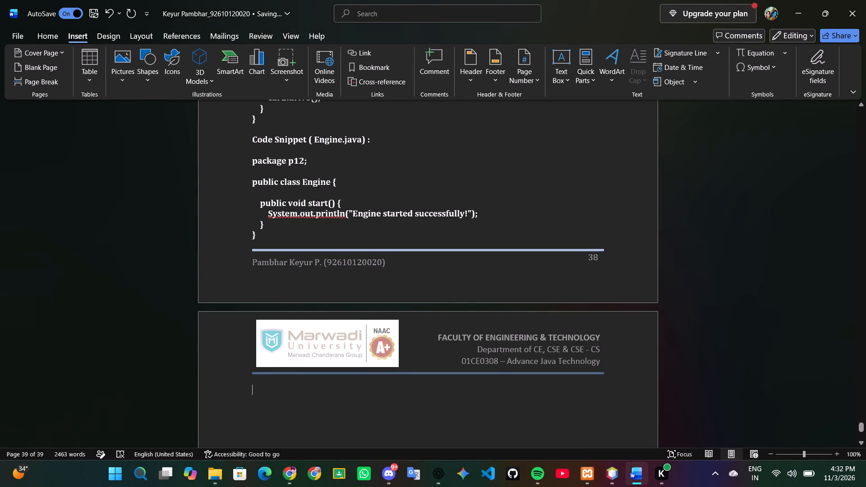
{"action": "key", "text": "super+v"}
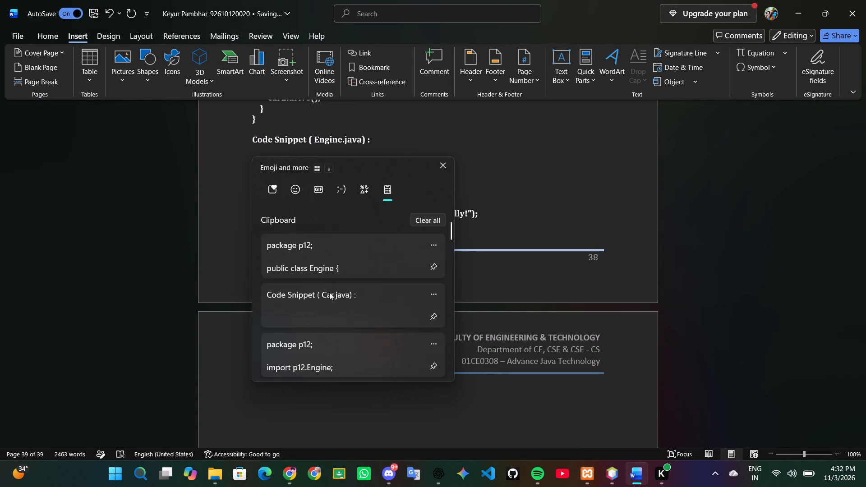
{"action": "left_click", "coordinate": [322, 301]}
{"action": "key", "text": "ctrl+v"}
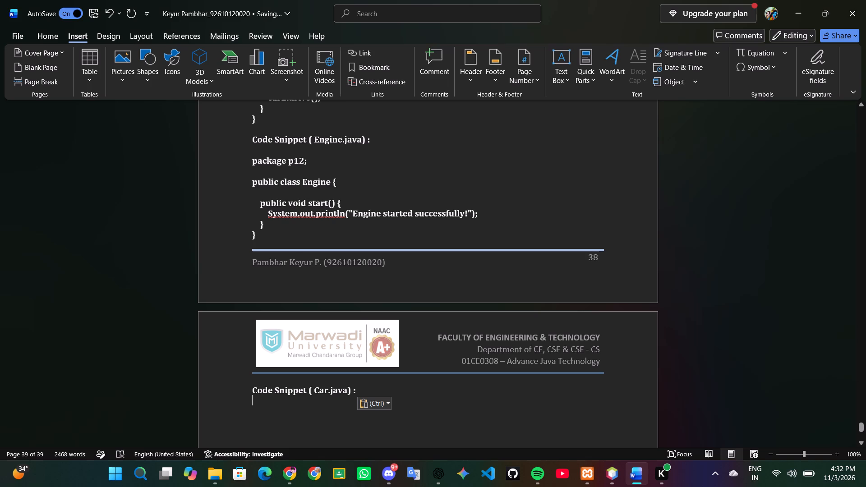
Change the pasted heading to "Code Snippet ( Main.java) :" and start a new line below it.
{"action": "left_click", "coordinate": [330, 387]}
{"action": "key", "text": "alt+Tab"}
{"action": "key", "text": "alt+Tab"}
{"action": "key", "text": "BackSpace"}
{"action": "key", "text": "BackSpace"}
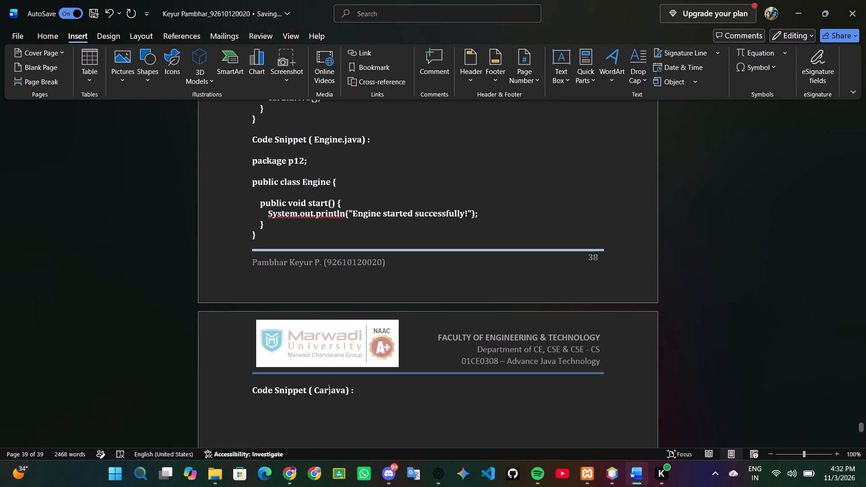
{"action": "key", "text": "BackSpace"}
{"action": "key", "text": "BackSpace"}
{"action": "type", "text": "Main"}
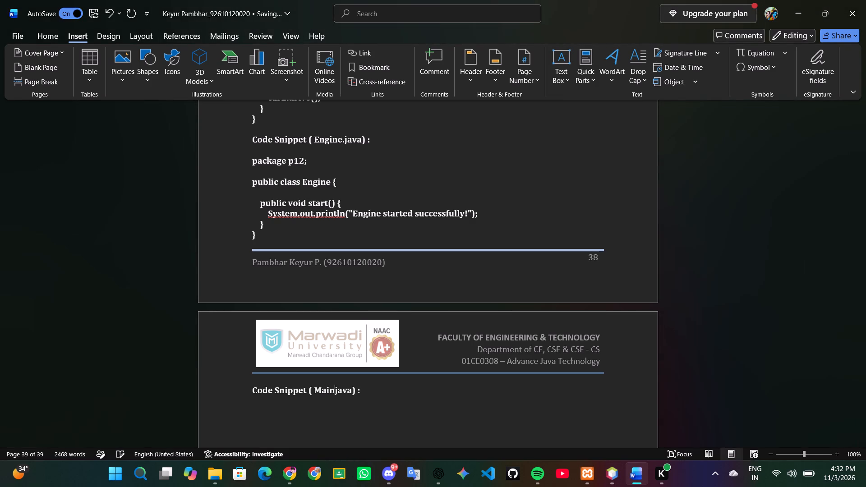
{"action": "type", "text": ".0"}
{"action": "key", "text": "BackSpace"}
{"action": "key", "text": "Right"}
{"action": "key", "text": "Right"}
{"action": "key", "text": "Right"}
{"action": "key", "text": "Right"}
{"action": "key", "text": "Right"}
{"action": "key", "text": "Right"}
{"action": "key", "text": "Right"}
{"action": "key", "text": "Right"}
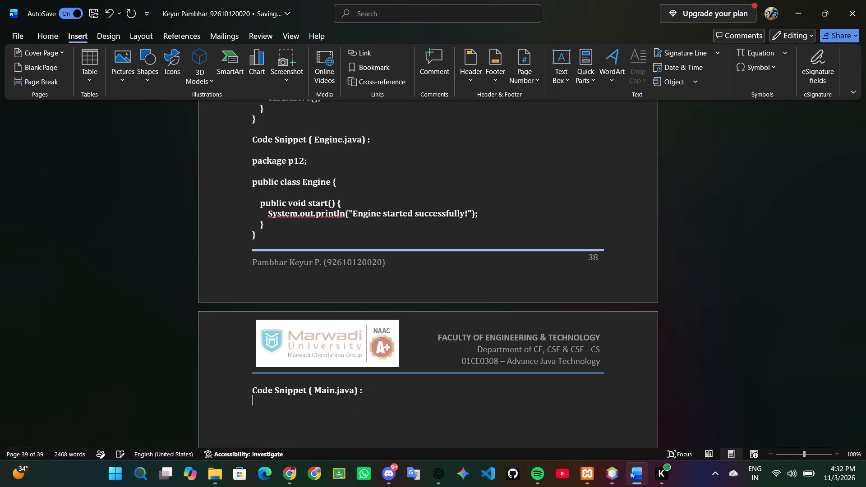
{"action": "key", "text": "Return"}
Copy all the Main.java code from NetBeans and paste it under the "Code Snippet ( Main.java) :" heading in Word.
{"action": "key", "text": "alt+Tab"}
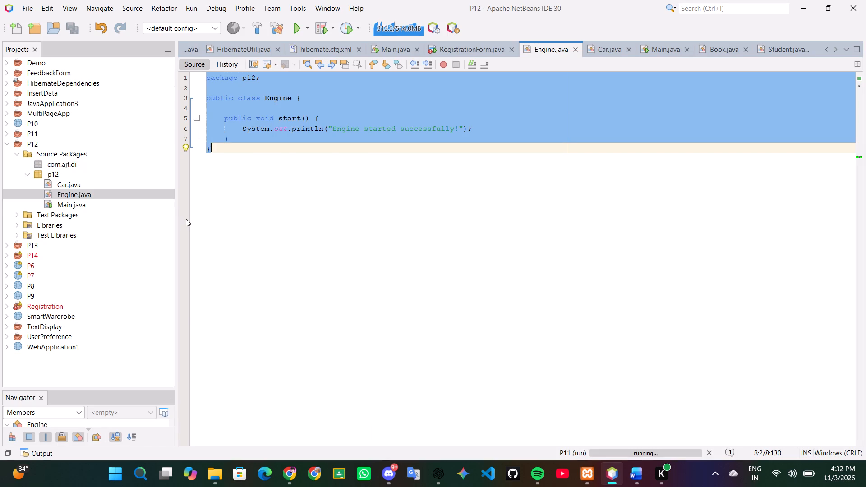
{"action": "double_click", "coordinate": [69, 204]}
{"action": "left_click", "coordinate": [307, 261]}
{"action": "key", "text": "ctrl+a"}
{"action": "key", "text": "ctrl+c"}
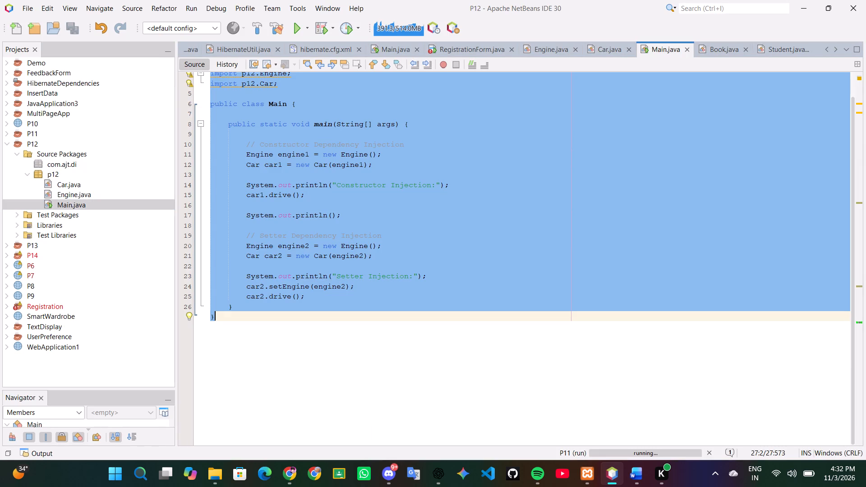
{"action": "key", "text": "alt+Tab"}
{"action": "key", "text": "ctrl+v"}
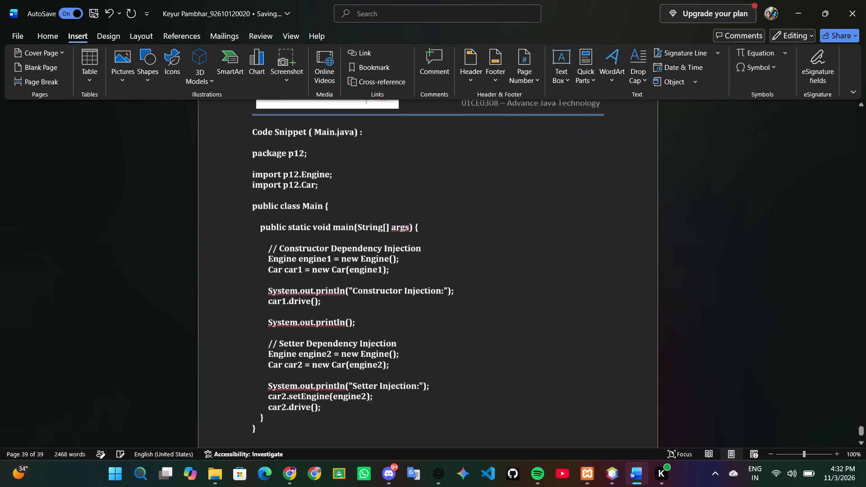
Insert the "Output:" heading from the clipboard history, leaving a blank line after the Main.java code.
{"action": "scroll", "coordinate": [323, 429], "scroll_direction": "down", "scroll_amount": 9}
{"action": "left_click", "coordinate": [268, 246]}
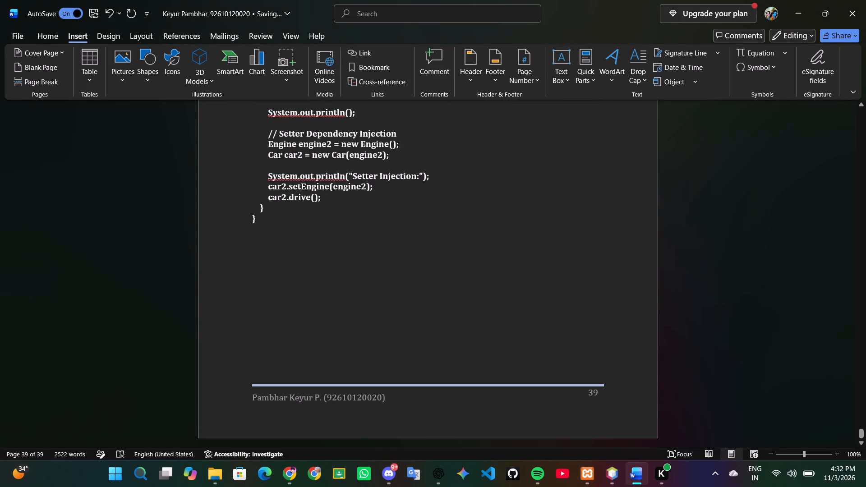
{"action": "left_click", "coordinate": [270, 232]}
{"action": "key", "text": "Return"}
{"action": "key", "text": "Return"}
{"action": "key", "text": "super+v"}
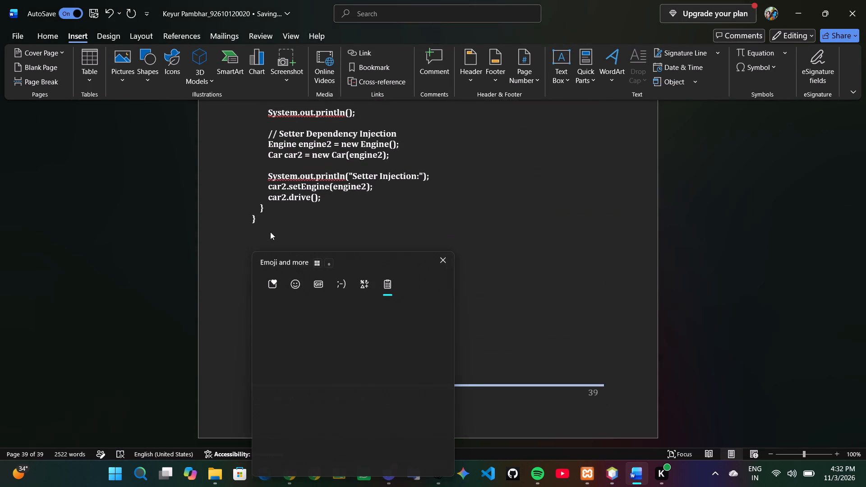
{"action": "scroll", "coordinate": [376, 429], "scroll_direction": "down", "scroll_amount": 7}
{"action": "scroll", "coordinate": [348, 399], "scroll_direction": "down", "scroll_amount": 7}
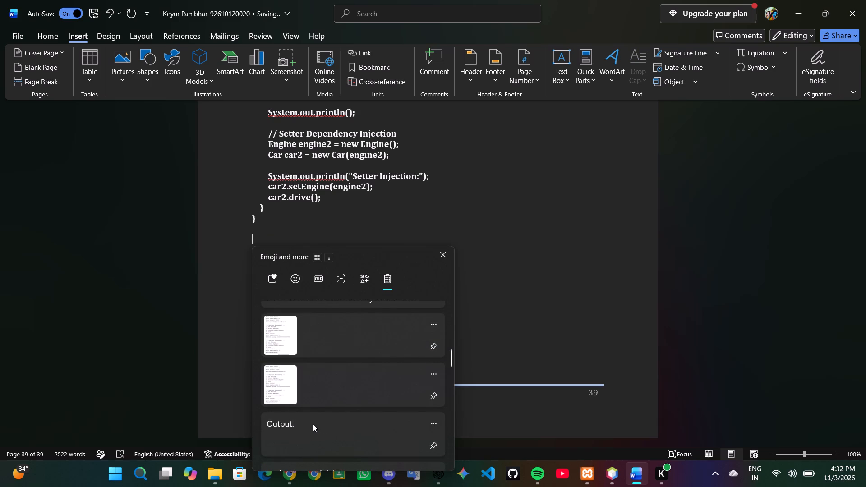
{"action": "left_click", "coordinate": [292, 424]}
{"action": "key", "text": "ctrl+v"}
{"action": "left_click", "coordinate": [297, 303]}
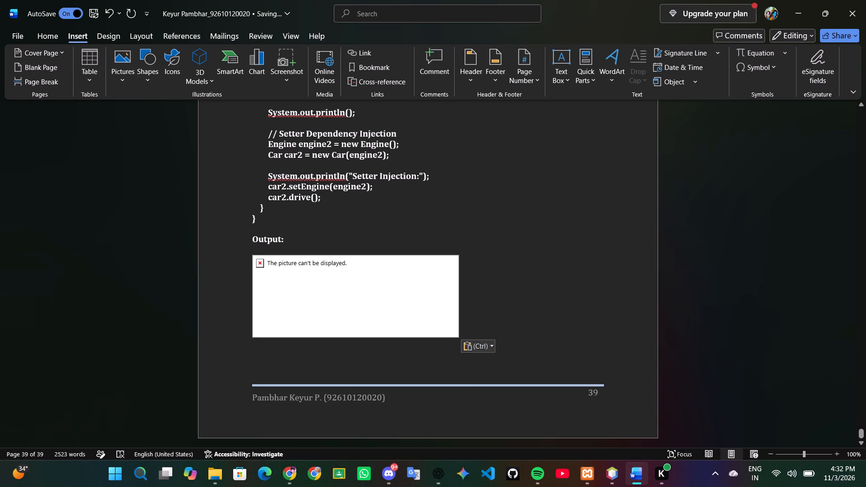
Switch to NetBeans, run the P12 project and enlarge the output area to nearly the full window height.
{"action": "key", "text": "alt+Tab"}
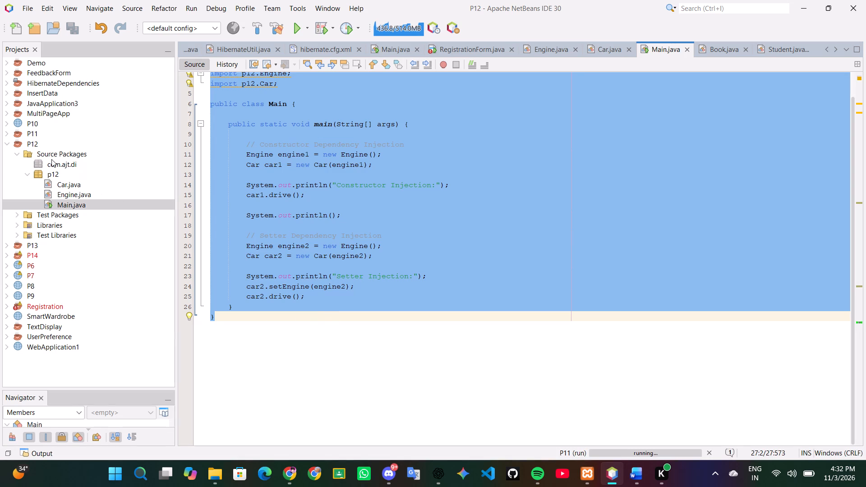
{"action": "right_click", "coordinate": [32, 142]}
{"action": "left_click", "coordinate": [53, 175]}
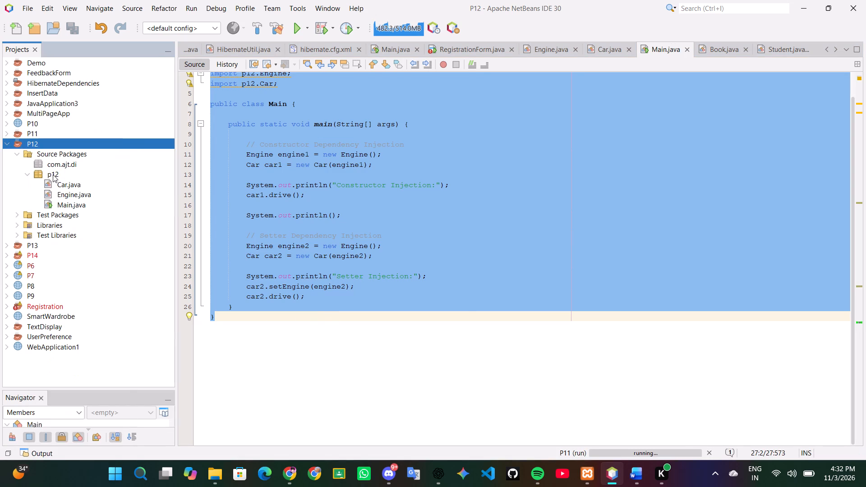
{"action": "left_click_drag", "start_coordinate": [379, 358], "coordinate": [352, 110]}
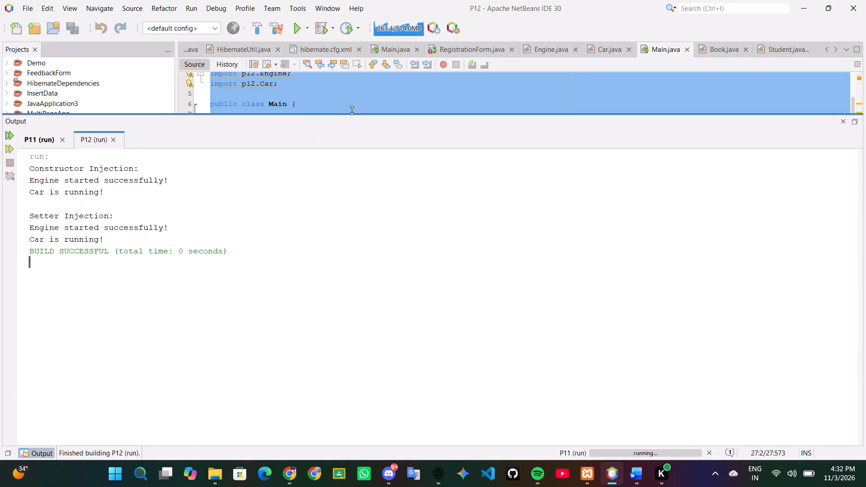
{"action": "left_click_drag", "start_coordinate": [352, 110], "coordinate": [346, 65]}
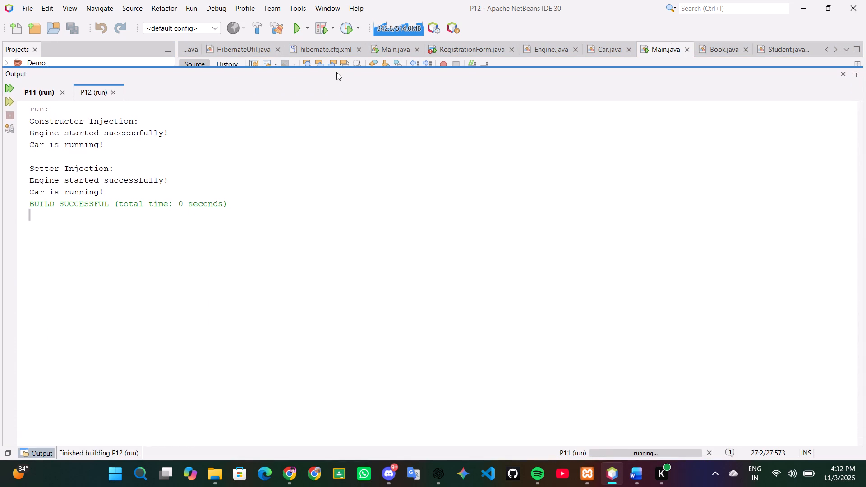
Close the P11 (run) output and capture a rectangular screenshot of the P12 run output.
{"action": "key", "text": "shift+super+s"}
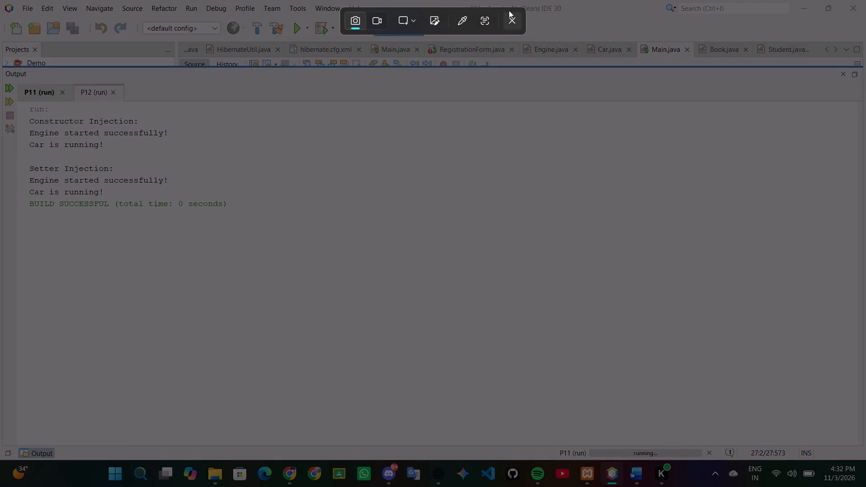
{"action": "left_click", "coordinate": [510, 17]}
{"action": "left_click", "coordinate": [64, 91]}
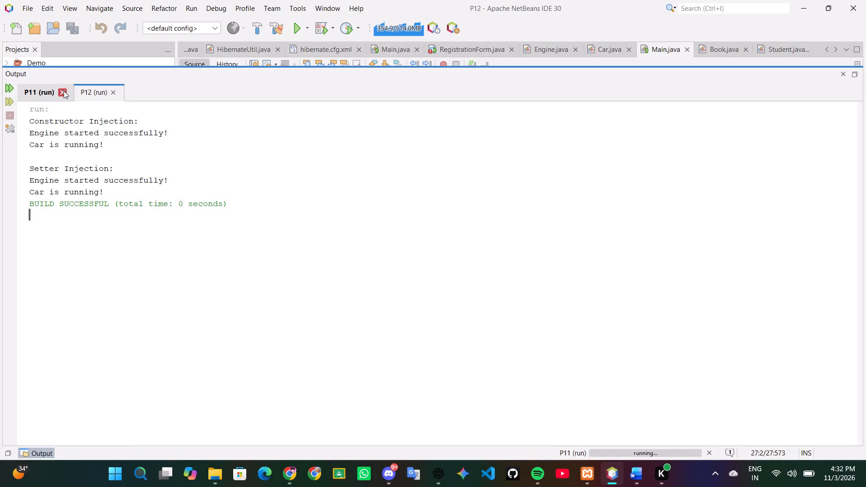
{"action": "key", "text": "shift+super+s"}
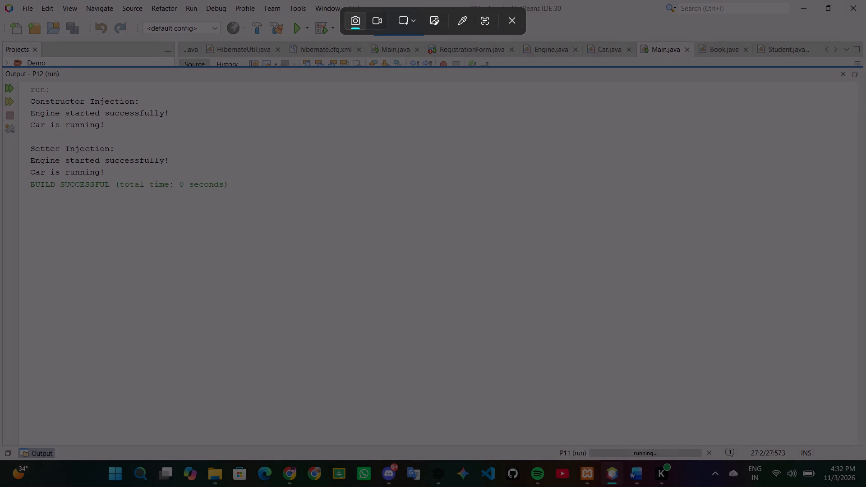
{"action": "left_click_drag", "start_coordinate": [2, 67], "coordinate": [249, 214]}
Paste the P12 output screenshot under "Output:" in the Word report and delete the undisplayable placeholder picture.
{"action": "key", "text": "alt+Tab"}
{"action": "left_click", "coordinate": [340, 297]}
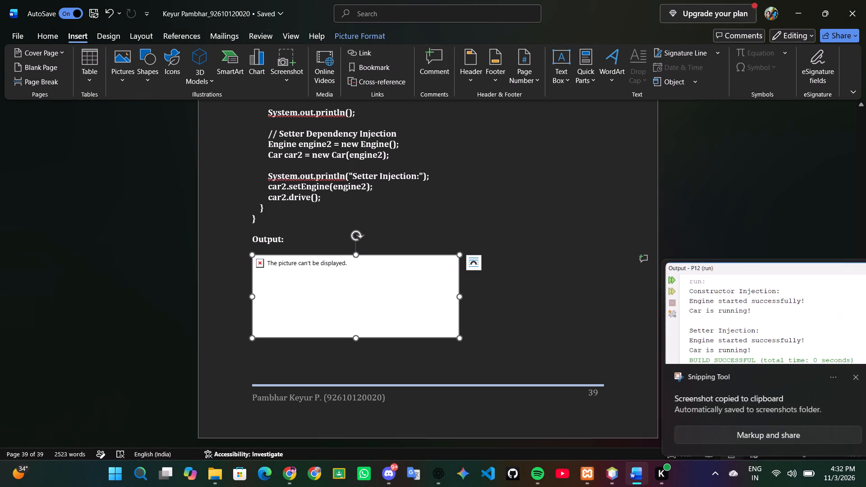
{"action": "key", "text": "ctrl+v"}
{"action": "left_click", "coordinate": [336, 384]}
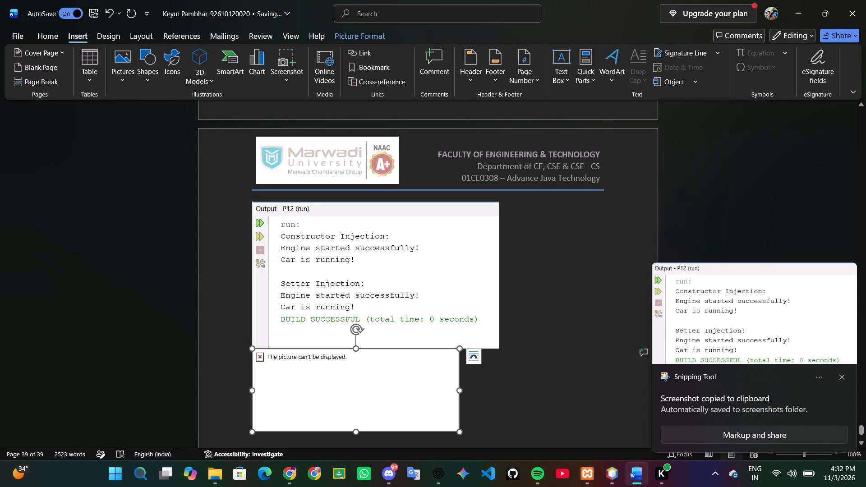
{"action": "key", "text": "Delete"}
Reduce the output screenshot's height and then its overall size so it fits under the "Output:" heading on page 39.
{"action": "left_click", "coordinate": [451, 309]}
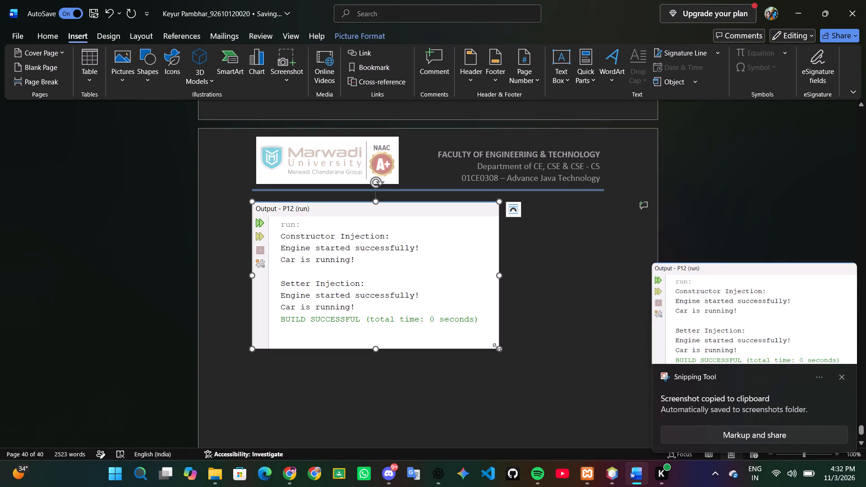
{"action": "left_click", "coordinate": [498, 349]}
{"action": "left_click_drag", "start_coordinate": [377, 349], "coordinate": [376, 334], "text": "shift"}
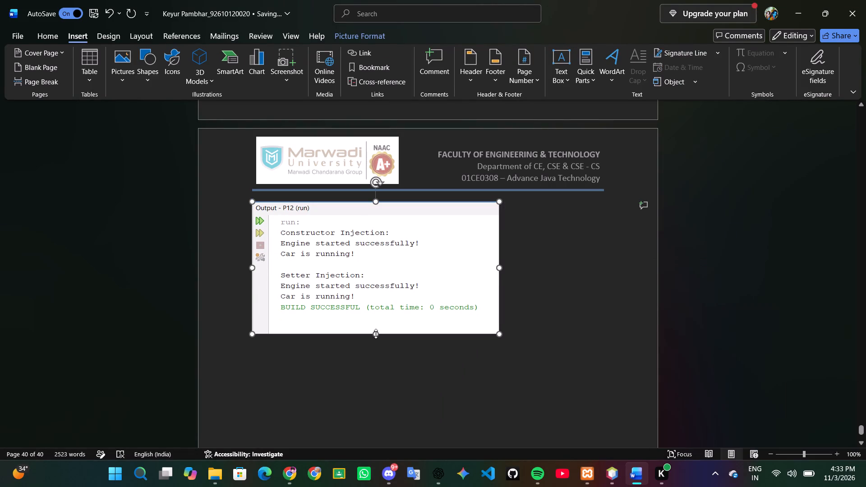
{"action": "left_click_drag", "start_coordinate": [501, 334], "coordinate": [483, 316]}
{"action": "scroll", "coordinate": [464, 324], "scroll_direction": "up", "scroll_amount": 3}
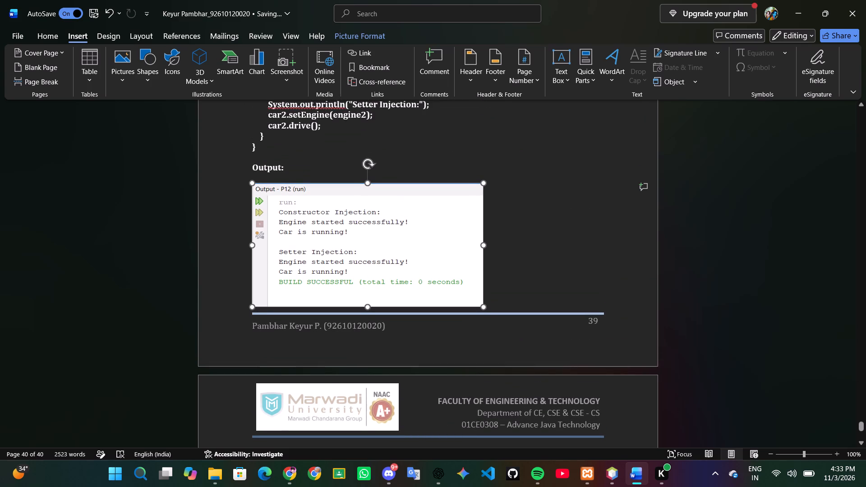
{"action": "left_click", "coordinate": [500, 285]}
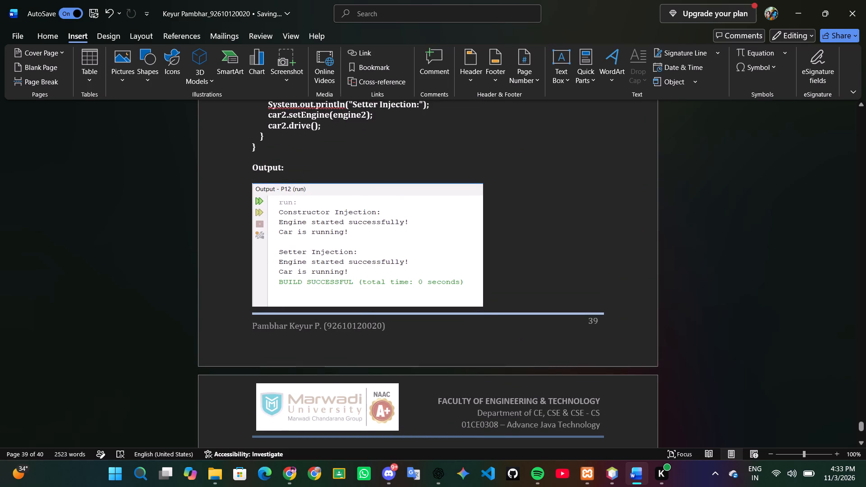
Delete the "// Constructor Dependency Injection" comment and its leftover blank line from the Main.java snippet on page 39.
{"action": "scroll", "coordinate": [404, 271], "scroll_direction": "up", "scroll_amount": 17}
{"action": "scroll", "coordinate": [405, 271], "scroll_direction": "down", "scroll_amount": 7}
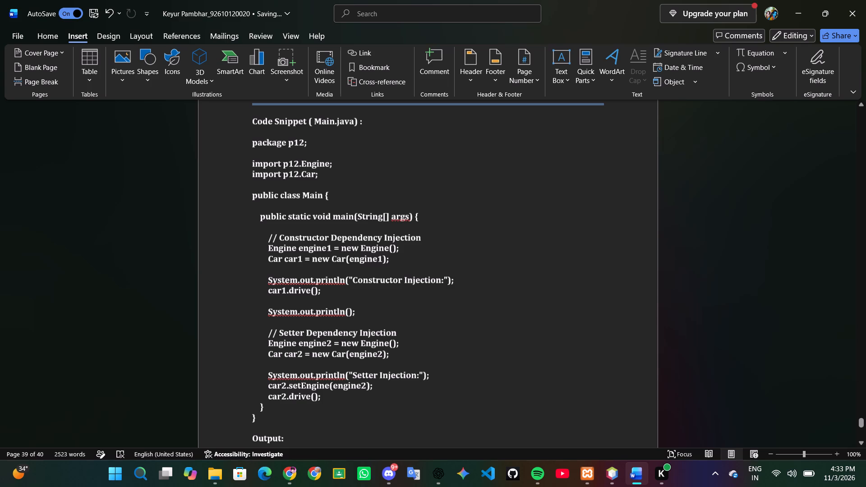
{"action": "left_click_drag", "start_coordinate": [283, 228], "coordinate": [417, 236]}
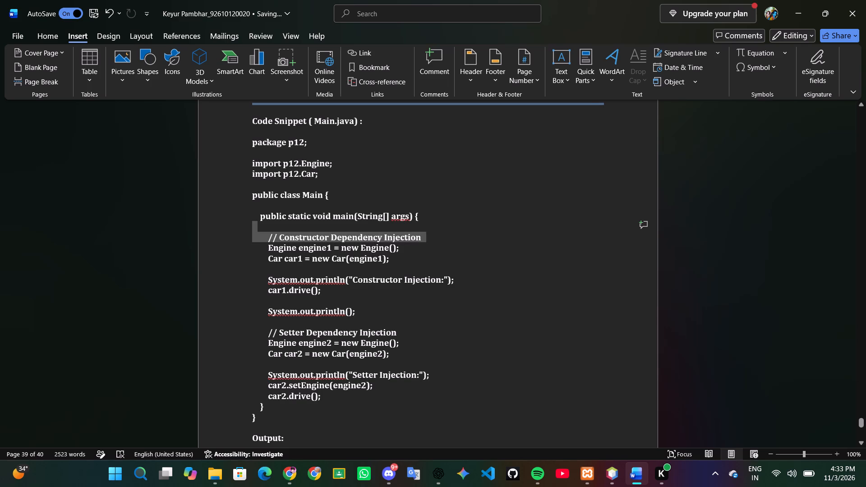
{"action": "left_click_drag", "start_coordinate": [417, 236], "coordinate": [419, 238]}
{"action": "left_click", "coordinate": [422, 238]}
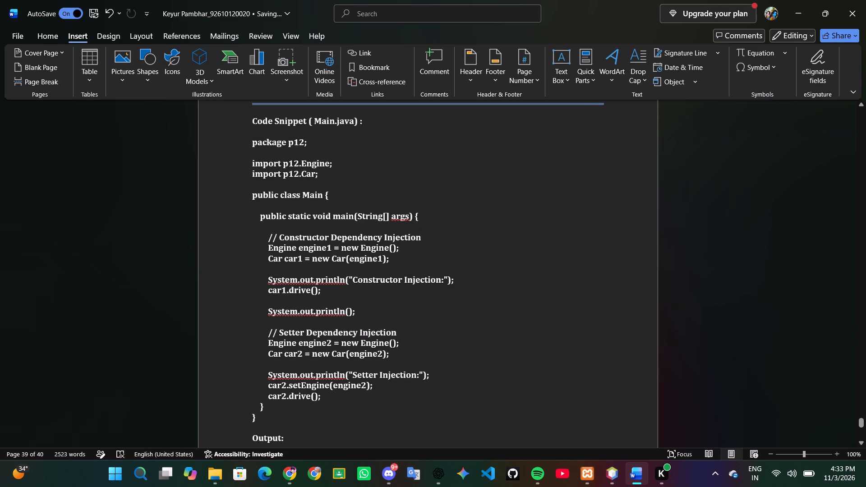
{"action": "left_click", "coordinate": [268, 237], "text": "shift"}
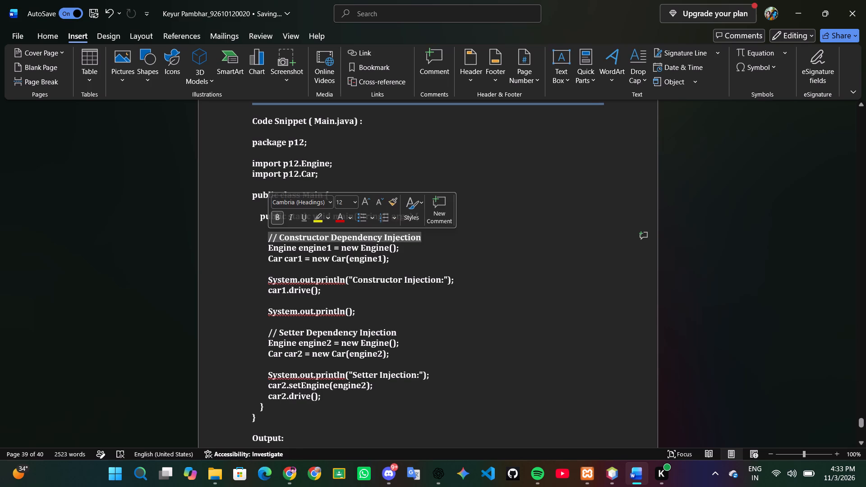
{"action": "key", "text": "BackSpace"}
{"action": "key", "text": "BackSpace"}
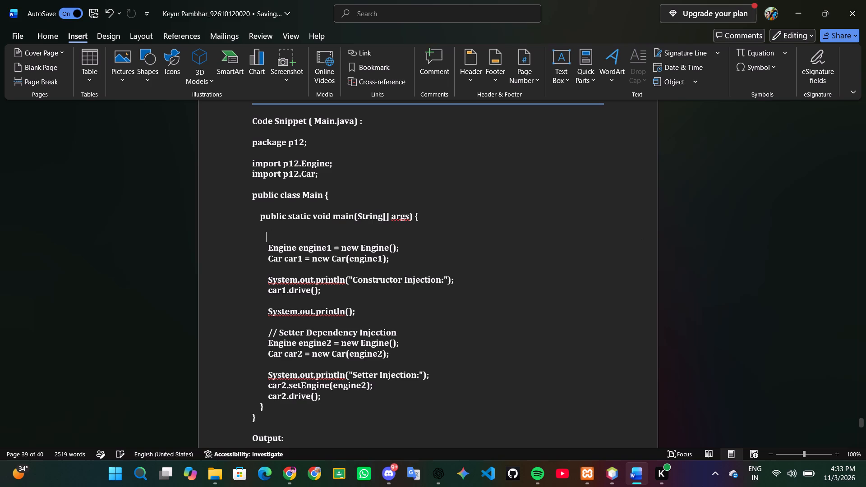
{"action": "key", "text": "BackSpace"}
{"action": "key", "text": "BackSpace"}
{"action": "key", "text": "BackSpace"}
{"action": "key", "text": "BackSpace"}
{"action": "key", "text": "BackSpace"}
{"action": "key", "text": "BackSpace"}
{"action": "key", "text": "BackSpace"}
{"action": "key", "text": "BackSpace"}
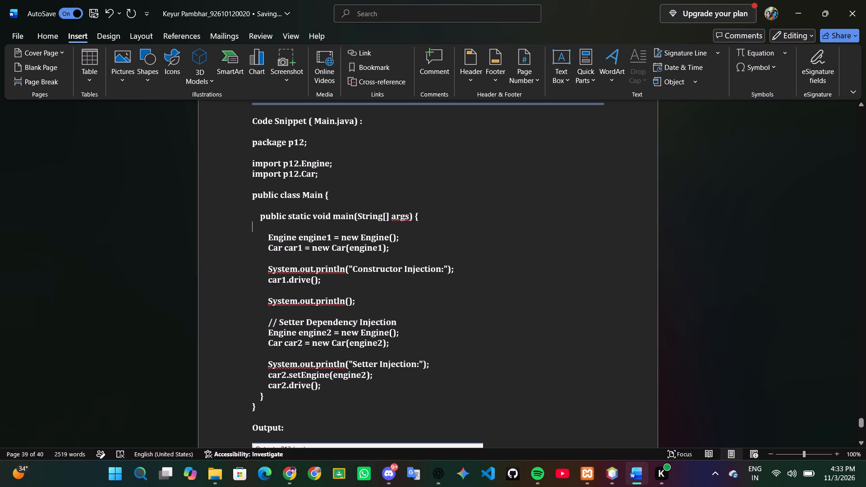
Delete the "// Setter Dependency Injection" comment line from the Main.java snippet on page 39.
{"action": "left_click", "coordinate": [334, 318]}
{"action": "left_click", "coordinate": [309, 314]}
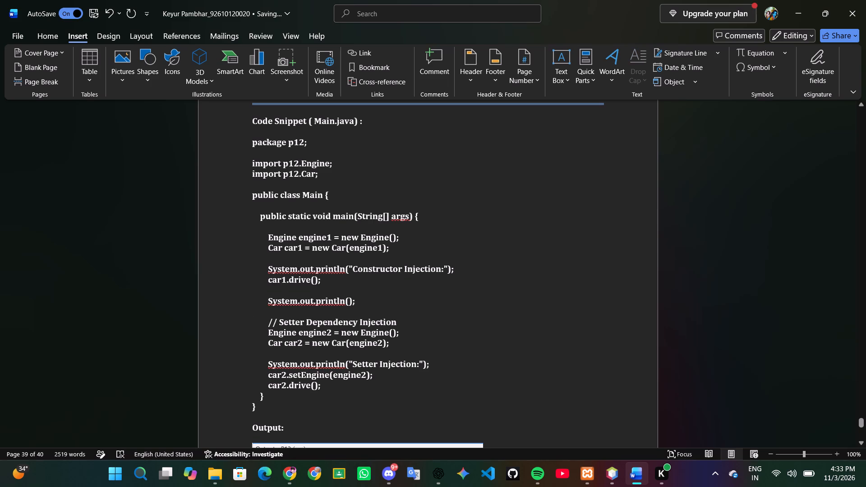
{"action": "left_click", "coordinate": [396, 322], "text": "shift"}
{"action": "key", "text": "BackSpace"}
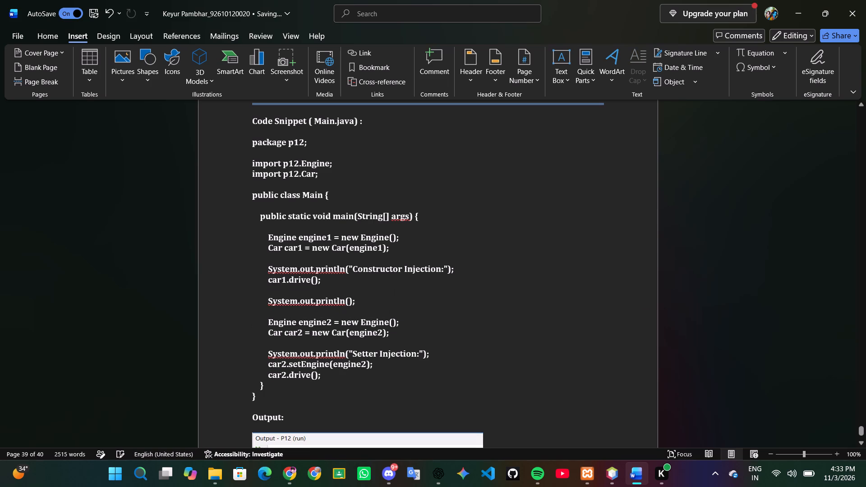
Delete the "// Setter Dependency Injection" and "// Constructor Dependency Injection" comments from the Main class code on page 38.
{"action": "scroll", "coordinate": [396, 322], "scroll_direction": "up", "scroll_amount": 17}
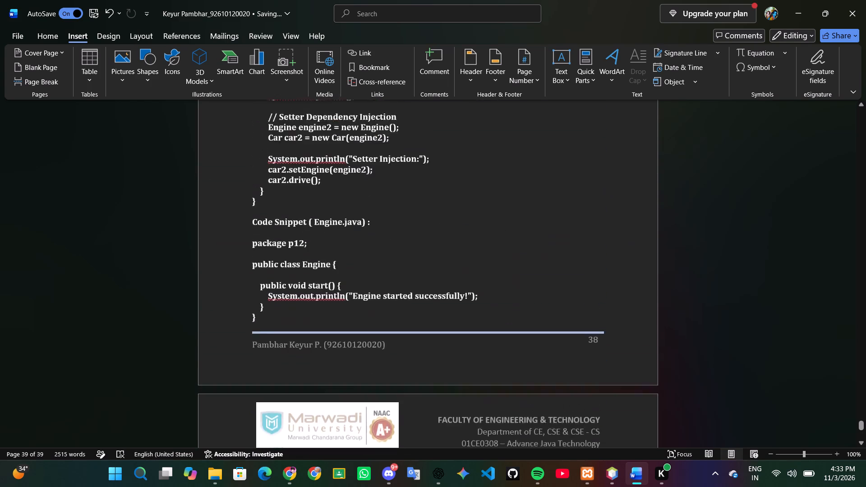
{"action": "scroll", "coordinate": [396, 322], "scroll_direction": "up", "scroll_amount": 2}
{"action": "left_click", "coordinate": [317, 269]}
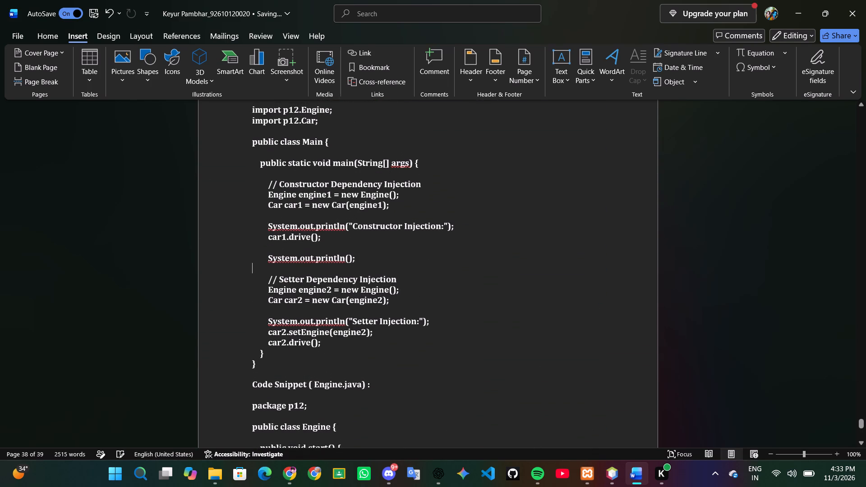
{"action": "left_click", "coordinate": [397, 277], "text": "shift"}
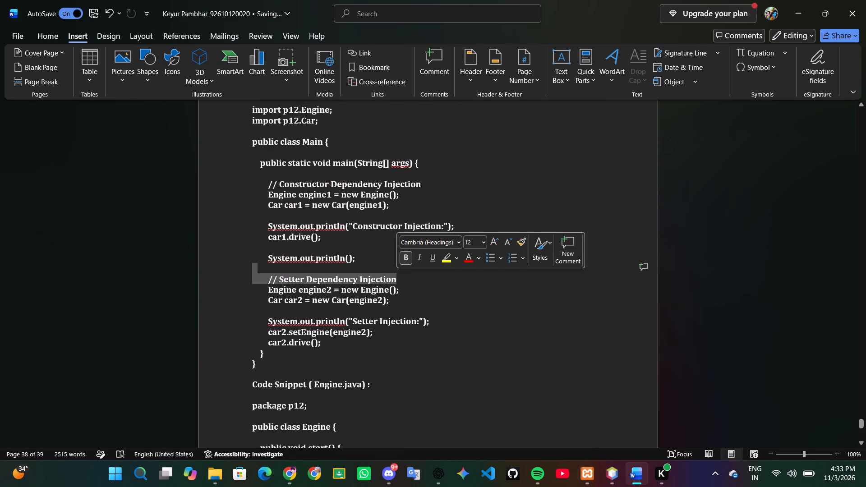
{"action": "key", "text": "BackSpace"}
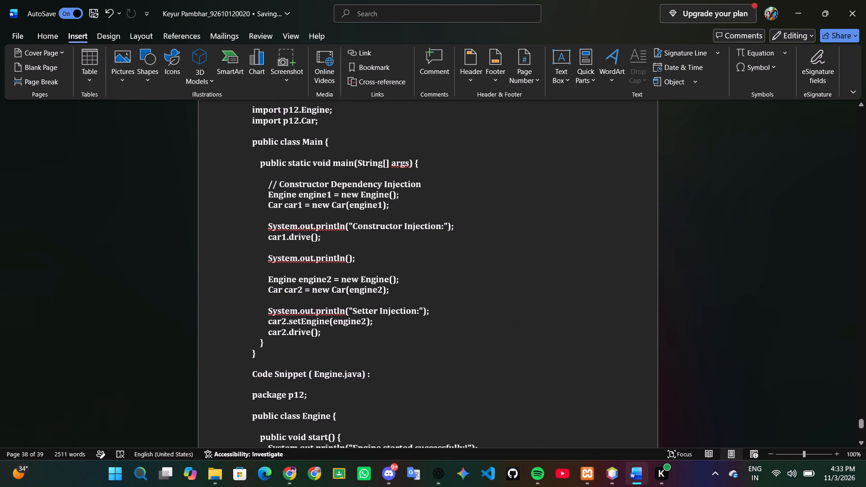
{"action": "left_click", "coordinate": [318, 173]}
{"action": "left_click", "coordinate": [422, 183], "text": "shift"}
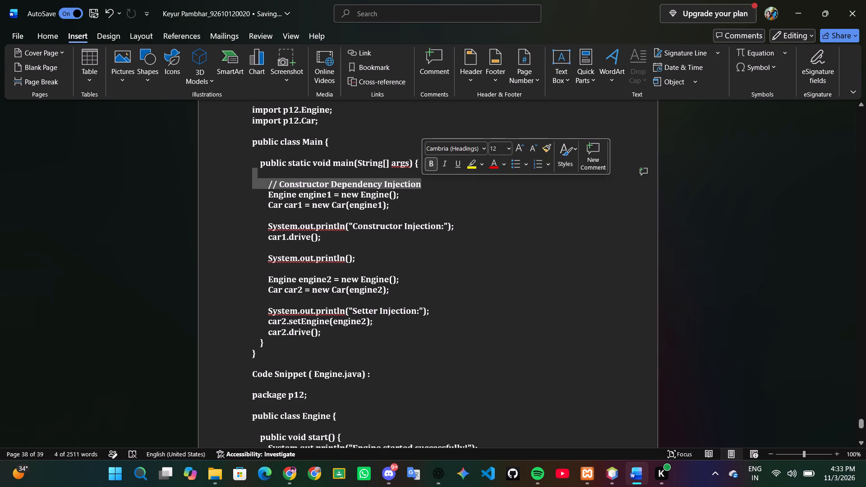
{"action": "key", "text": "BackSpace"}
Review the earlier pages of the report, going back through Practical 11 and Practical 10, to check their headings, code snippets and outputs.
{"action": "scroll", "coordinate": [422, 183], "scroll_direction": "up", "scroll_amount": 20}
{"action": "scroll", "coordinate": [422, 183], "scroll_direction": "up", "scroll_amount": 3}
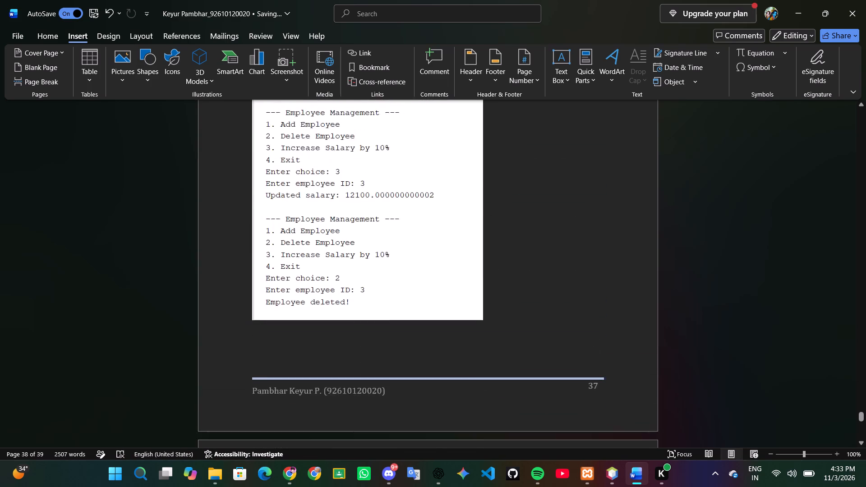
{"action": "scroll", "coordinate": [422, 183], "scroll_direction": "up", "scroll_amount": 18}
{"action": "scroll", "coordinate": [422, 183], "scroll_direction": "up", "scroll_amount": 9}
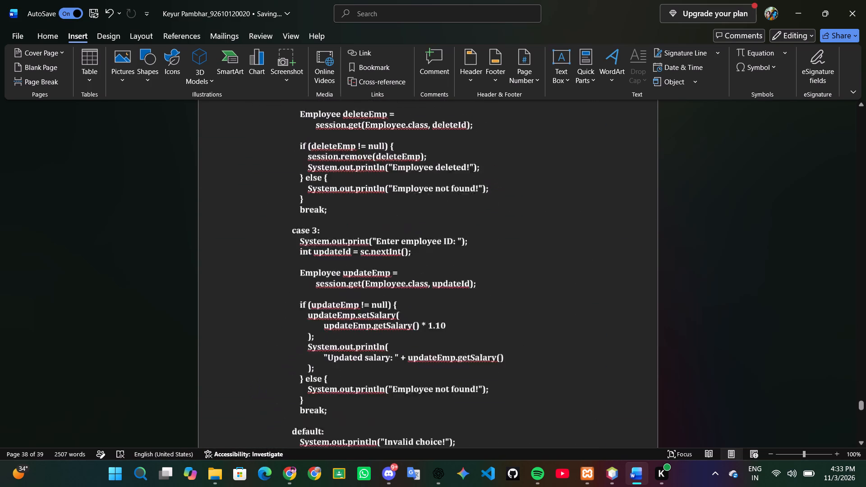
{"action": "scroll", "coordinate": [384, 285], "scroll_direction": "up", "scroll_amount": 15}
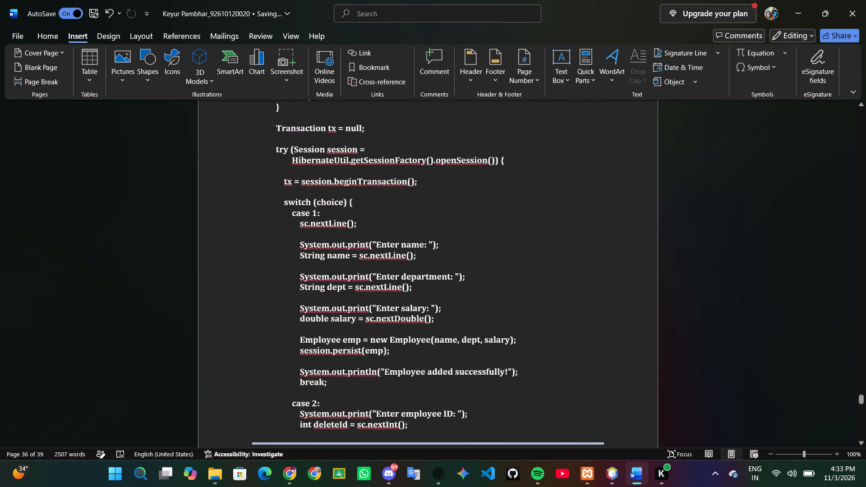
{"action": "scroll", "coordinate": [384, 285], "scroll_direction": "up", "scroll_amount": 9}
{"action": "scroll", "coordinate": [384, 285], "scroll_direction": "up", "scroll_amount": 15}
{"action": "scroll", "coordinate": [384, 285], "scroll_direction": "up", "scroll_amount": 20}
{"action": "scroll", "coordinate": [384, 285], "scroll_direction": "up", "scroll_amount": 1}
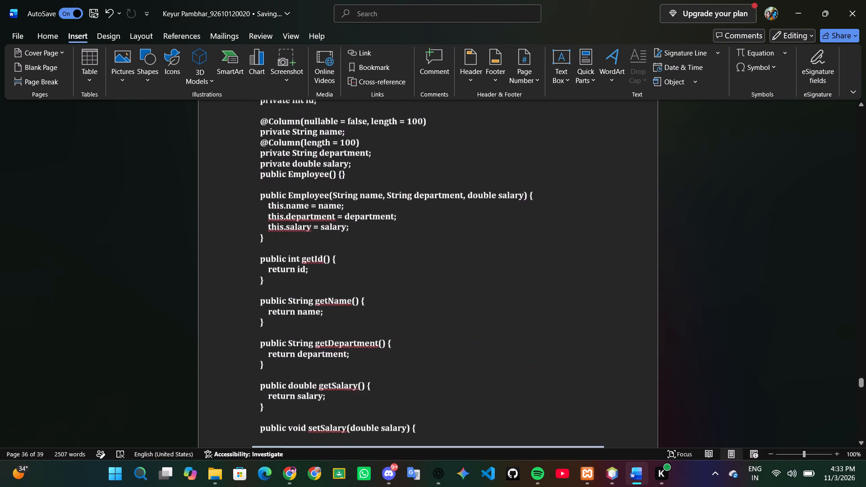
{"action": "scroll", "coordinate": [384, 285], "scroll_direction": "up", "scroll_amount": 20}
{"action": "scroll", "coordinate": [384, 285], "scroll_direction": "up", "scroll_amount": 9}
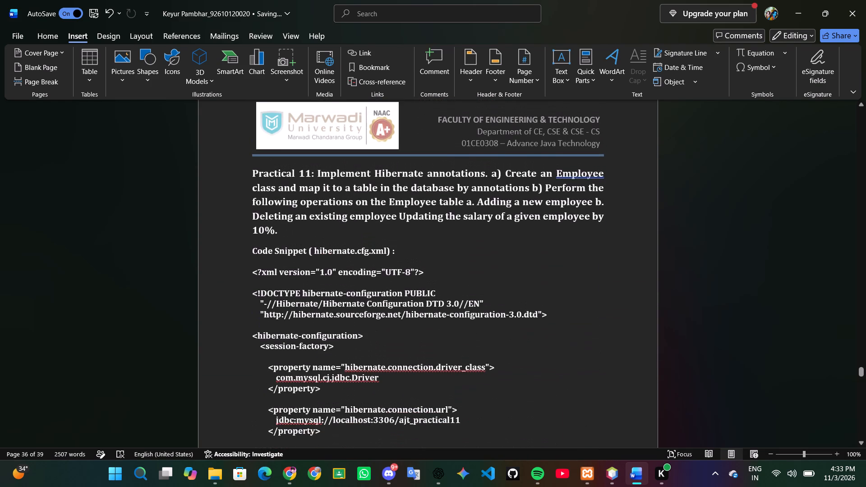
{"action": "scroll", "coordinate": [384, 285], "scroll_direction": "down", "scroll_amount": 1}
{"action": "scroll", "coordinate": [384, 285], "scroll_direction": "up", "scroll_amount": 1}
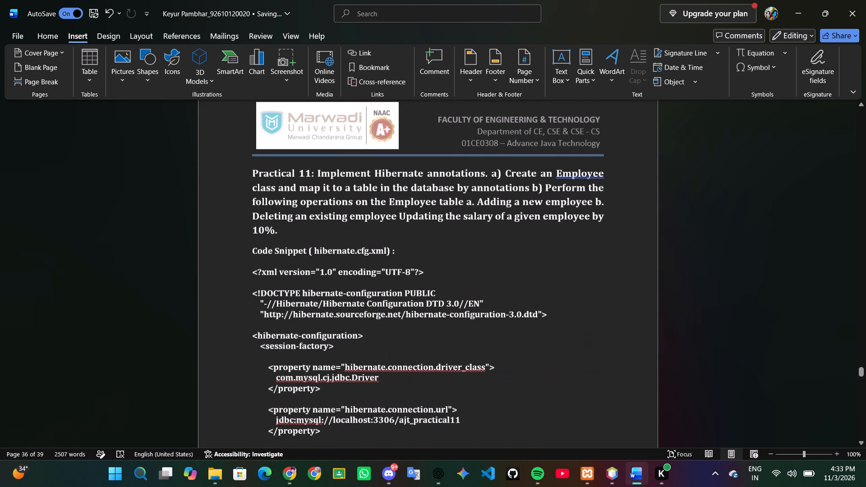
{"action": "scroll", "coordinate": [384, 285], "scroll_direction": "up", "scroll_amount": 20}
{"action": "scroll", "coordinate": [384, 285], "scroll_direction": "up", "scroll_amount": 11}
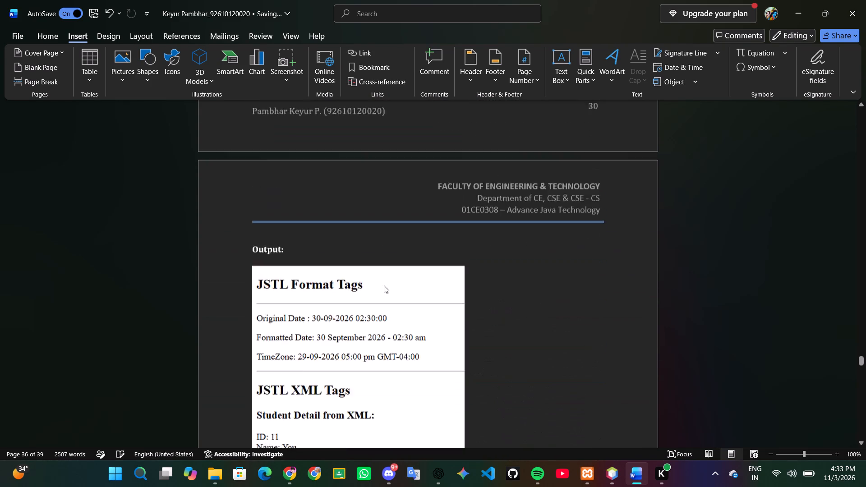
{"action": "scroll", "coordinate": [384, 285], "scroll_direction": "up", "scroll_amount": 8}
{"action": "scroll", "coordinate": [384, 285], "scroll_direction": "up", "scroll_amount": 17}
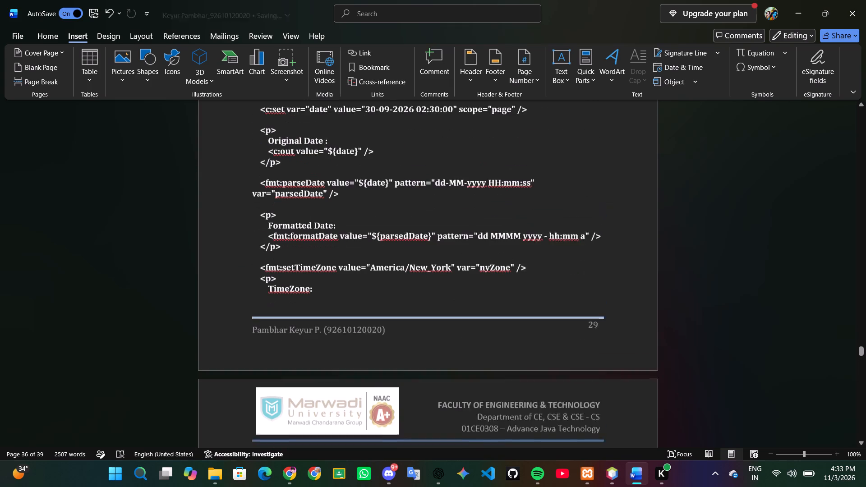
{"action": "scroll", "coordinate": [384, 285], "scroll_direction": "up", "scroll_amount": 16}
{"action": "scroll", "coordinate": [384, 285], "scroll_direction": "up", "scroll_amount": 12}
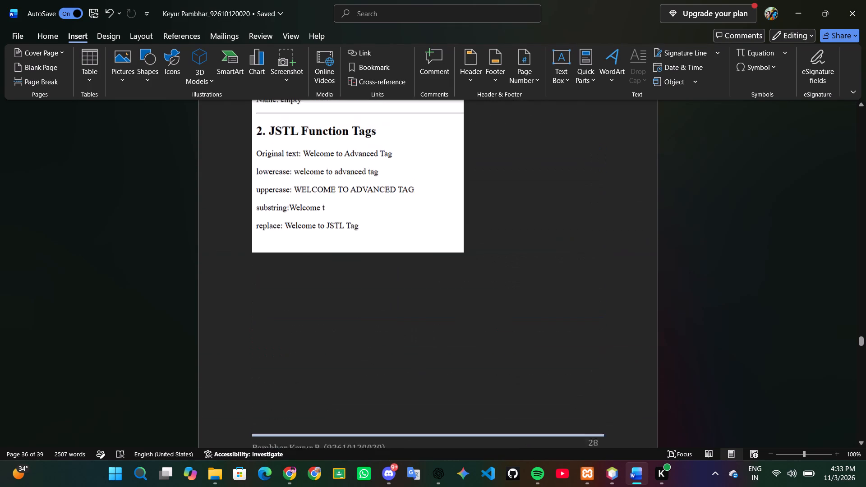
{"action": "scroll", "coordinate": [384, 285], "scroll_direction": "up", "scroll_amount": 20}
{"action": "scroll", "coordinate": [384, 285], "scroll_direction": "up", "scroll_amount": 2}
{"action": "scroll", "coordinate": [384, 285], "scroll_direction": "down", "scroll_amount": 20}
{"action": "scroll", "coordinate": [384, 285], "scroll_direction": "down", "scroll_amount": 6}
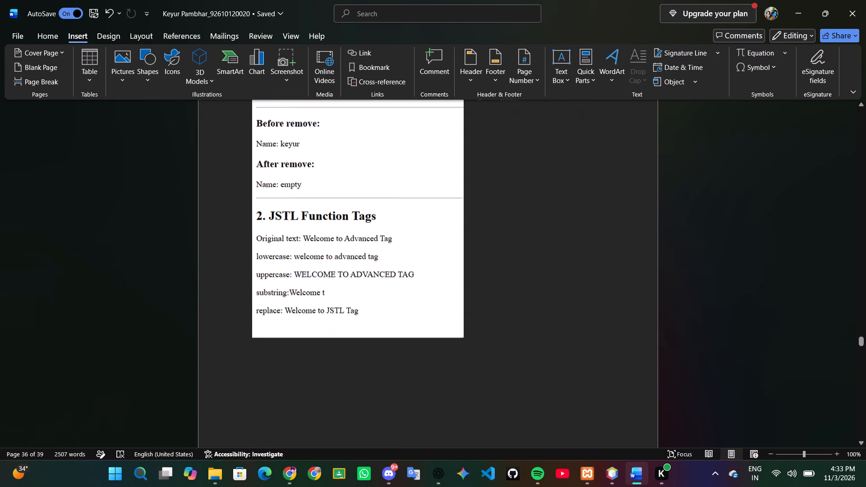
{"action": "scroll", "coordinate": [384, 285], "scroll_direction": "down", "scroll_amount": 10}
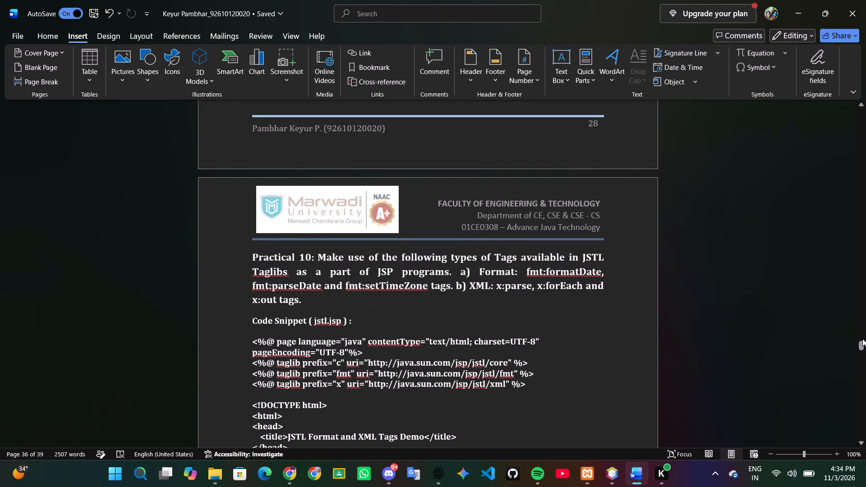
Enlarge the P12 output screenshot on page 39 to nearly reach the footer line and add a blank line above the "Output:" heading.
{"action": "left_click_drag", "start_coordinate": [858, 344], "coordinate": [862, 360]}
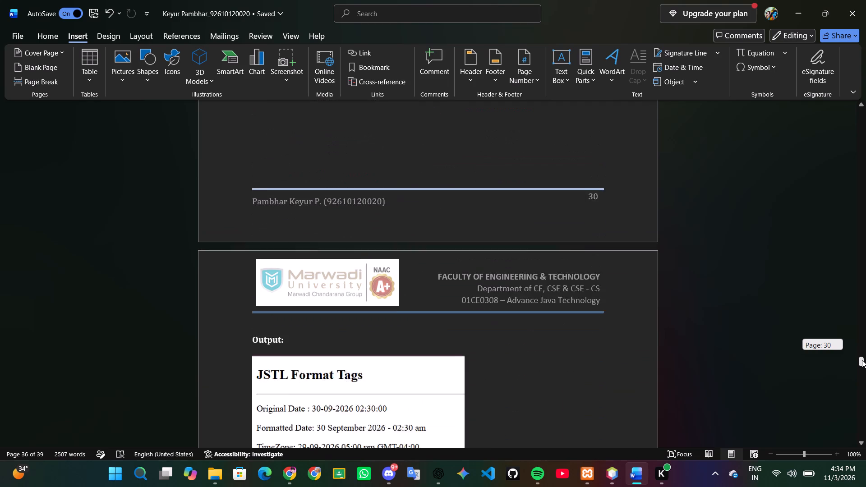
{"action": "left_click_drag", "start_coordinate": [862, 360], "coordinate": [865, 375]}
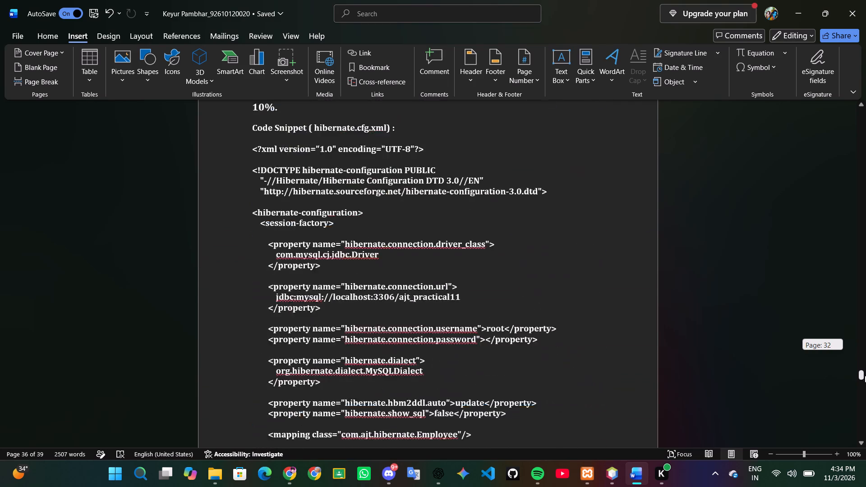
{"action": "left_click_drag", "start_coordinate": [865, 375], "coordinate": [865, 428]}
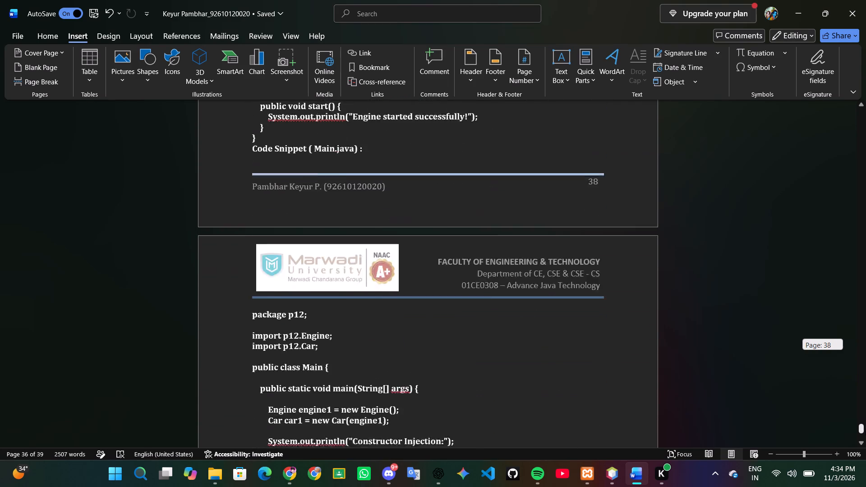
{"action": "left_click_drag", "start_coordinate": [865, 428], "coordinate": [865, 438]}
{"action": "left_click", "coordinate": [390, 297]}
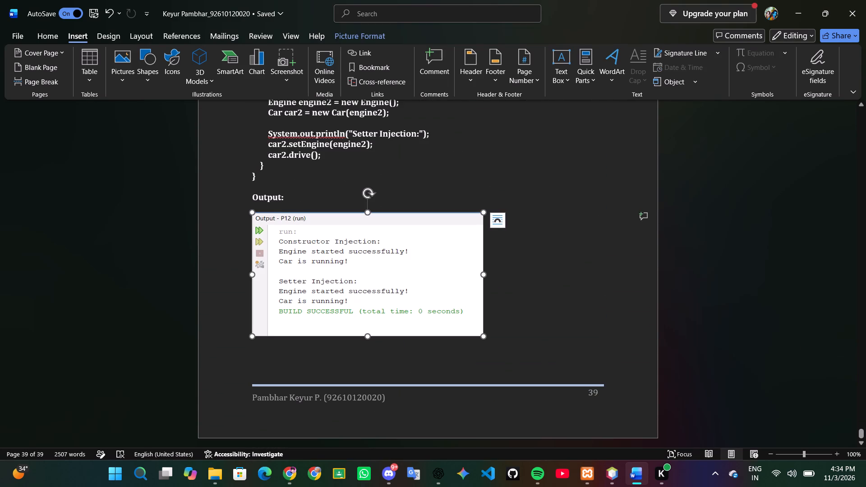
{"action": "left_click_drag", "start_coordinate": [484, 340], "coordinate": [499, 357]}
{"action": "left_click", "coordinate": [289, 187]}
{"action": "key", "text": "Return"}
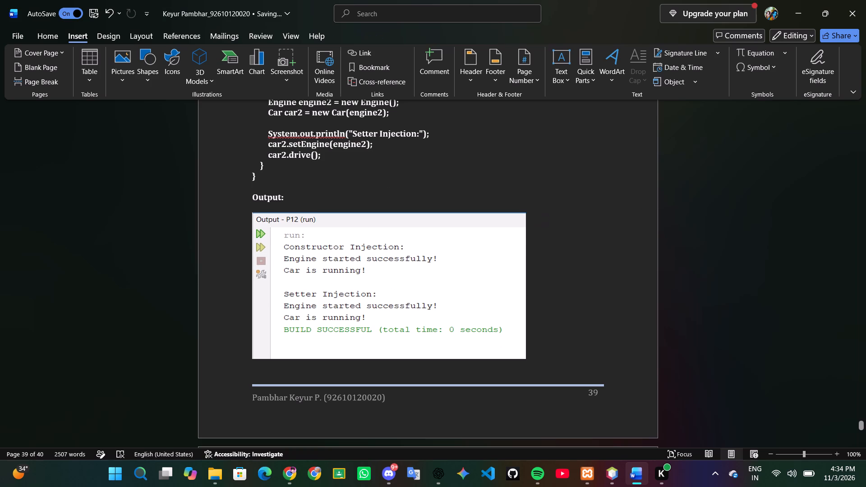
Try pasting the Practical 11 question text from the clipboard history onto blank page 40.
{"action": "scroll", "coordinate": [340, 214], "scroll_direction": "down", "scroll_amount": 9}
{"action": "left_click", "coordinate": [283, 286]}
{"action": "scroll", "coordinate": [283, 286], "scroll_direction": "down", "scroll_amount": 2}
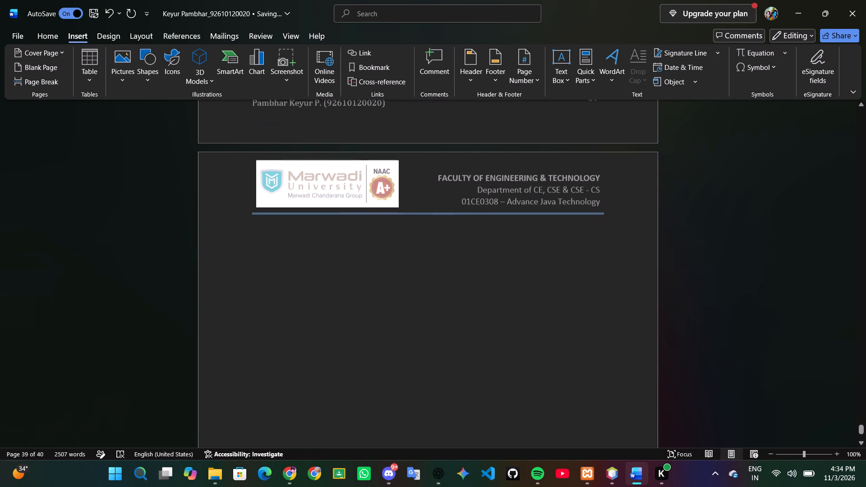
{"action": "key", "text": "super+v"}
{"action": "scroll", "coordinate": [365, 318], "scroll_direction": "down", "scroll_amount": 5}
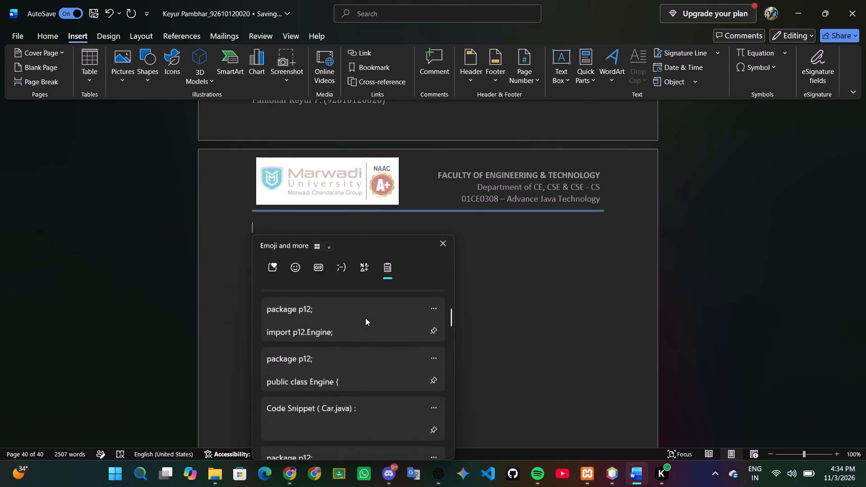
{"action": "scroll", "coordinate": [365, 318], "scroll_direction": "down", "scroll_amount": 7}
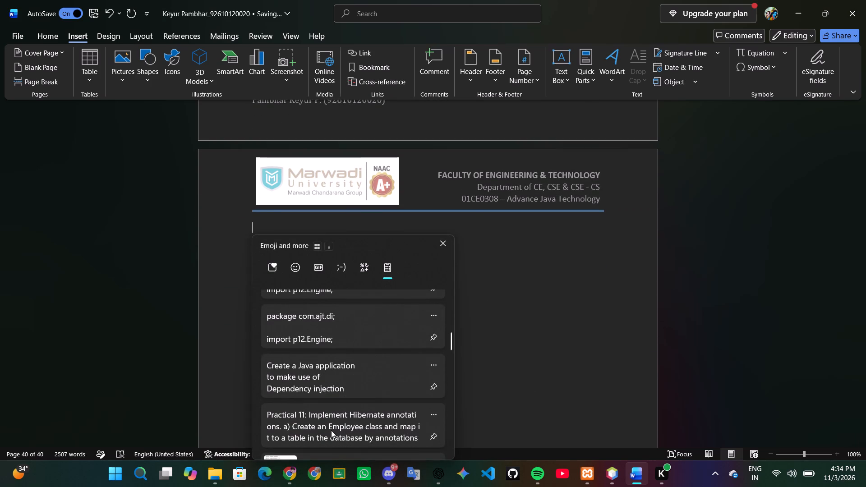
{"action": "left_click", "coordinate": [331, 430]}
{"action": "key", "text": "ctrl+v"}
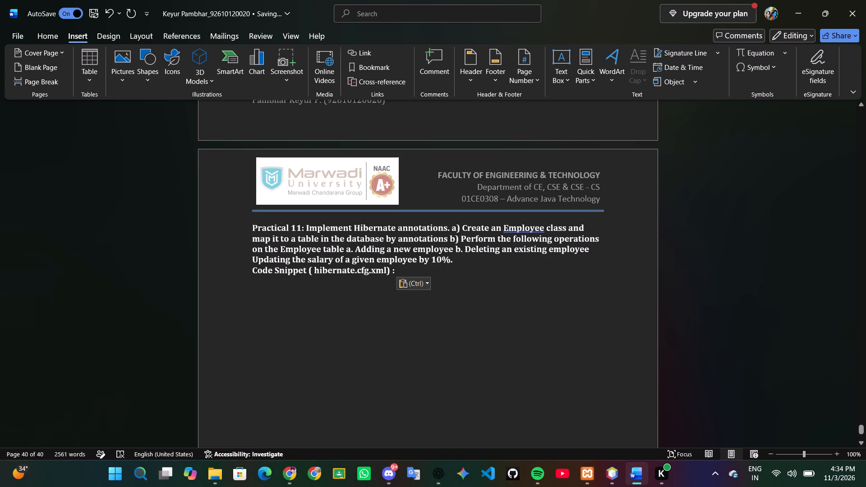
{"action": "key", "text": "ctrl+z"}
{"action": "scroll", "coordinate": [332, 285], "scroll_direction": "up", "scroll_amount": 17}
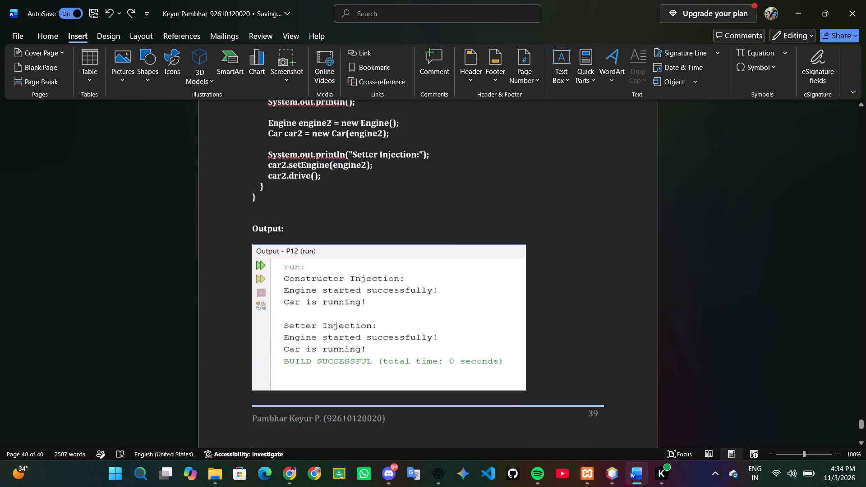
Copy the Practical 12 heading and its "Code Snippet ( Car.java) :" line onto the start of blank page 40.
{"action": "scroll", "coordinate": [332, 285], "scroll_direction": "up", "scroll_amount": 20}
{"action": "scroll", "coordinate": [332, 285], "scroll_direction": "up", "scroll_amount": 20}
{"action": "scroll", "coordinate": [332, 285], "scroll_direction": "up", "scroll_amount": 20}
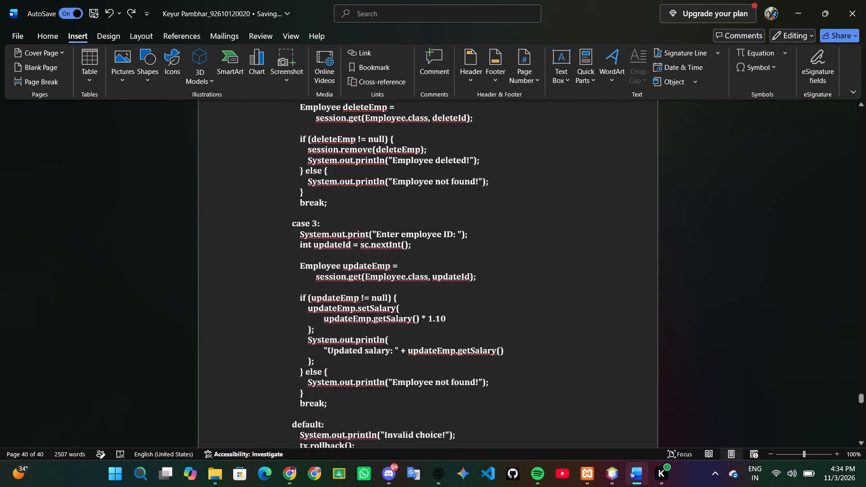
{"action": "scroll", "coordinate": [332, 256], "scroll_direction": "up", "scroll_amount": 6}
{"action": "scroll", "coordinate": [332, 256], "scroll_direction": "down", "scroll_amount": 20}
{"action": "scroll", "coordinate": [332, 256], "scroll_direction": "down", "scroll_amount": 20}
{"action": "scroll", "coordinate": [332, 256], "scroll_direction": "down", "scroll_amount": 3}
{"action": "scroll", "coordinate": [322, 305], "scroll_direction": "down", "scroll_amount": 4}
{"action": "left_click_drag", "start_coordinate": [253, 293], "coordinate": [361, 329]}
{"action": "key", "text": "ctrl+c"}
{"action": "scroll", "coordinate": [361, 329], "scroll_direction": "down", "scroll_amount": 20}
{"action": "scroll", "coordinate": [361, 329], "scroll_direction": "down", "scroll_amount": 20}
{"action": "scroll", "coordinate": [361, 329], "scroll_direction": "down", "scroll_amount": 8}
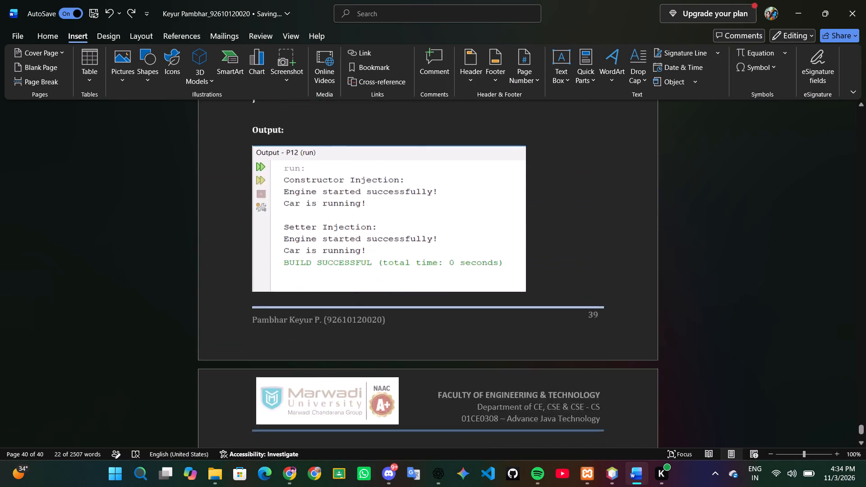
{"action": "scroll", "coordinate": [355, 326], "scroll_direction": "down", "scroll_amount": 19}
{"action": "scroll", "coordinate": [310, 294], "scroll_direction": "up", "scroll_amount": 13}
{"action": "left_click", "coordinate": [308, 294]}
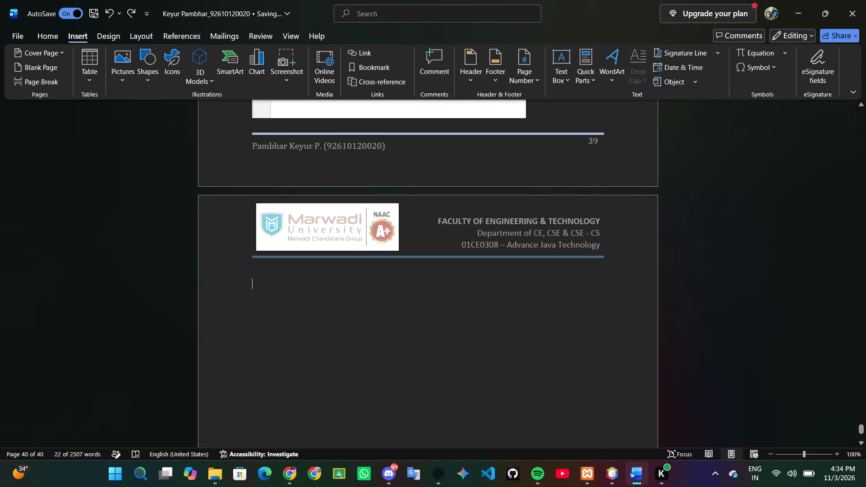
{"action": "key", "text": "BackSpace"}
{"action": "key", "text": "BackSpace"}
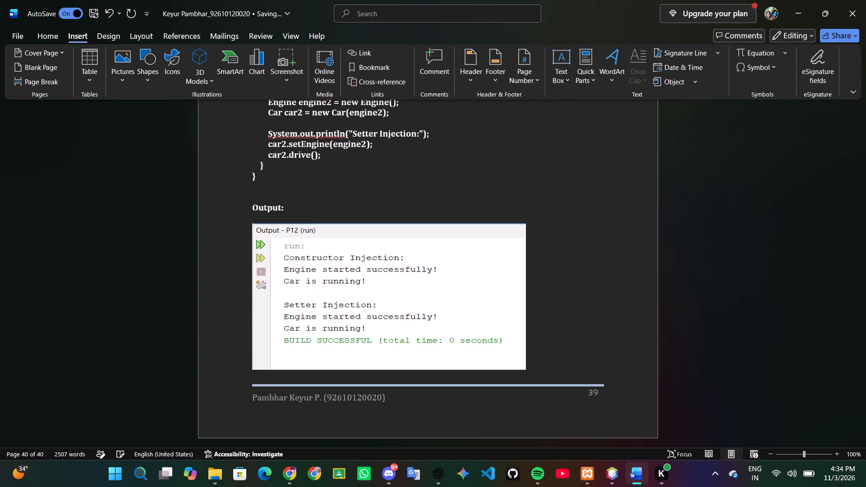
{"action": "key", "text": "Return"}
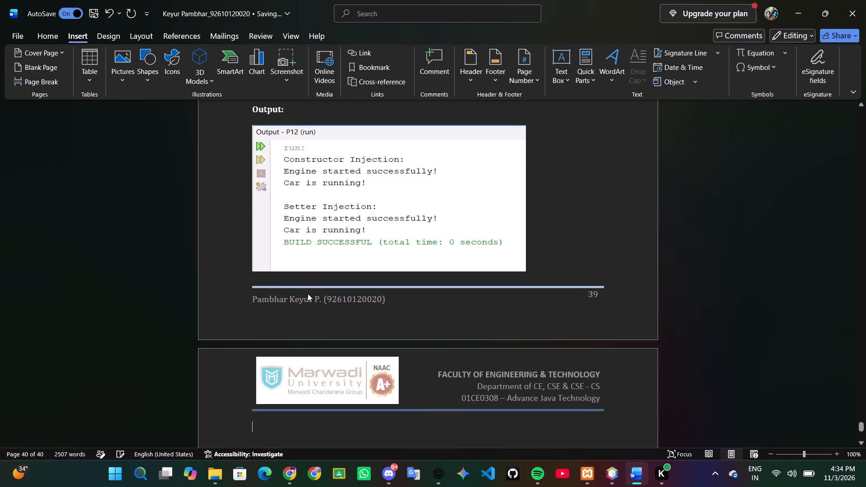
{"action": "key", "text": "ctrl+v"}
{"action": "scroll", "coordinate": [432, 180], "scroll_direction": "down", "scroll_amount": 4}
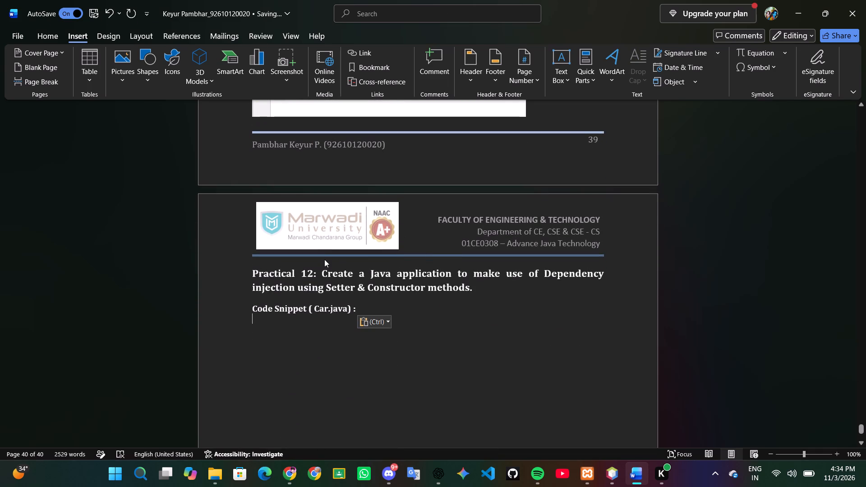
Renumber the copied heading on page 40 as Practical 13.
{"action": "left_click", "coordinate": [312, 274]}
{"action": "key", "text": "BackSpace"}
{"action": "key", "text": "3"}
Switch to NetBeans and shrink the Output pane to bring back the code editor and project tree.
{"action": "key", "text": "alt+Tab"}
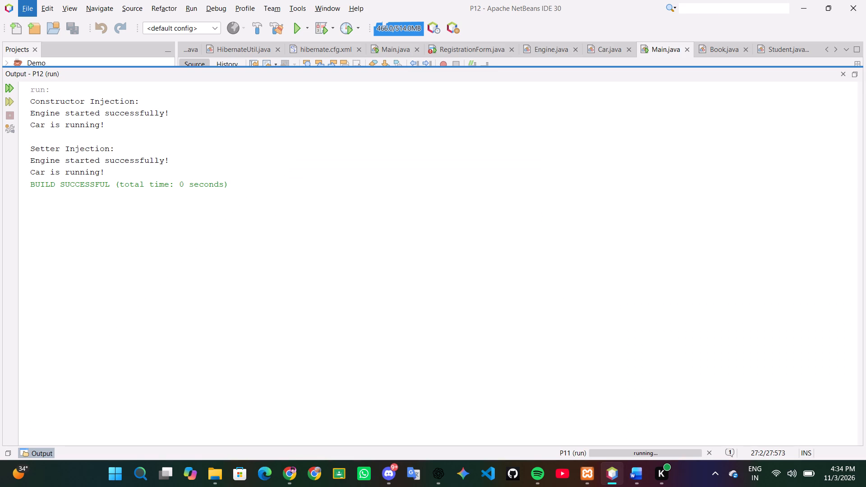
{"action": "left_click_drag", "start_coordinate": [400, 67], "coordinate": [405, 354]}
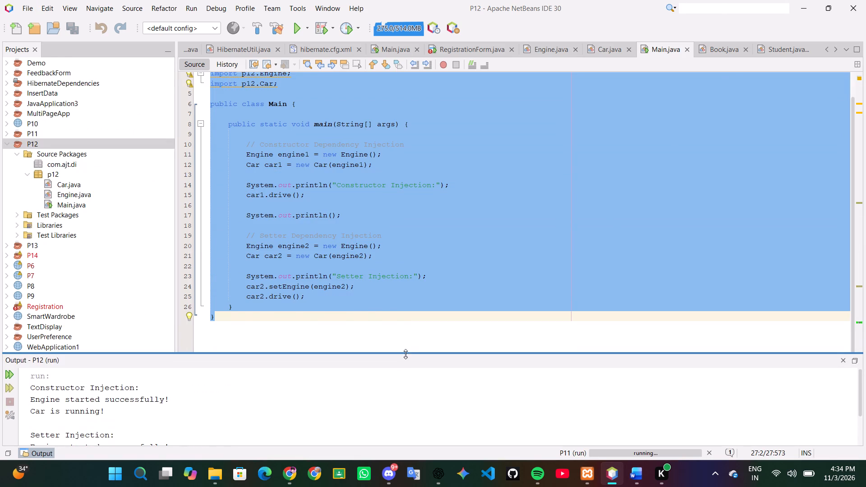
{"action": "left_click_drag", "start_coordinate": [405, 354], "coordinate": [405, 353]}
{"action": "left_click", "coordinate": [370, 307]}
Collapse project P12, expand project P13 down to its p13 package, and open its HibernateUtil.java.
{"action": "left_click", "coordinate": [8, 142]}
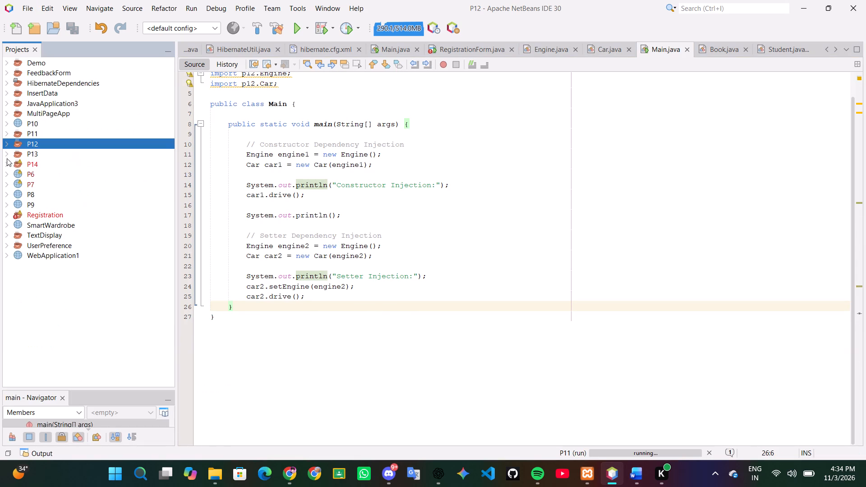
{"action": "left_click", "coordinate": [7, 155]}
{"action": "left_click", "coordinate": [18, 165]}
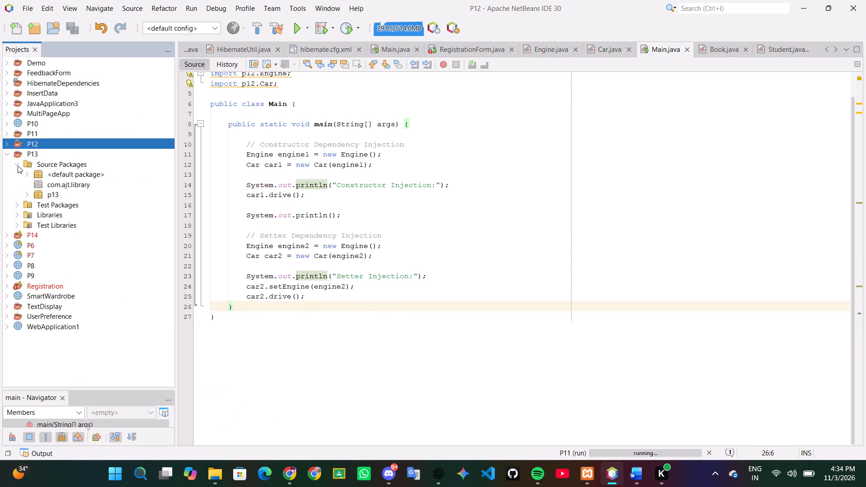
{"action": "left_click", "coordinate": [26, 193]}
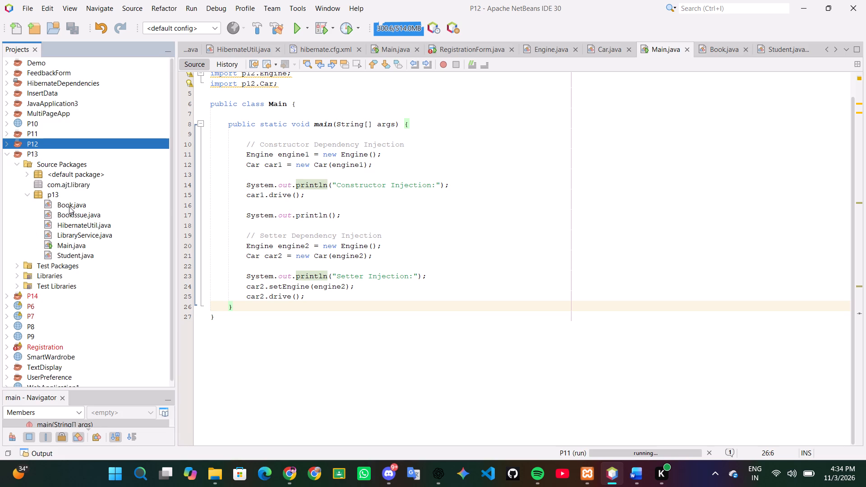
{"action": "left_click", "coordinate": [69, 207]}
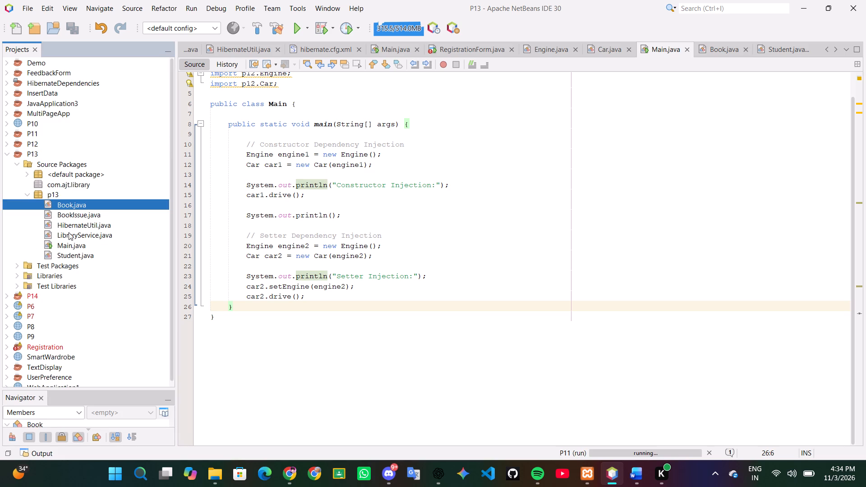
{"action": "double_click", "coordinate": [63, 227]}
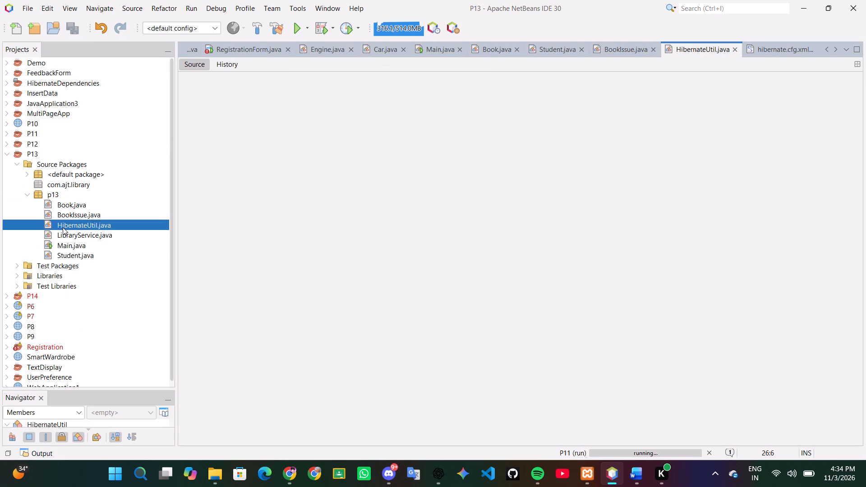
Open HibernateUtil.java from P11's com.ajt.hibernate package to compare it with the P13 version.
{"action": "left_click", "coordinate": [6, 133]}
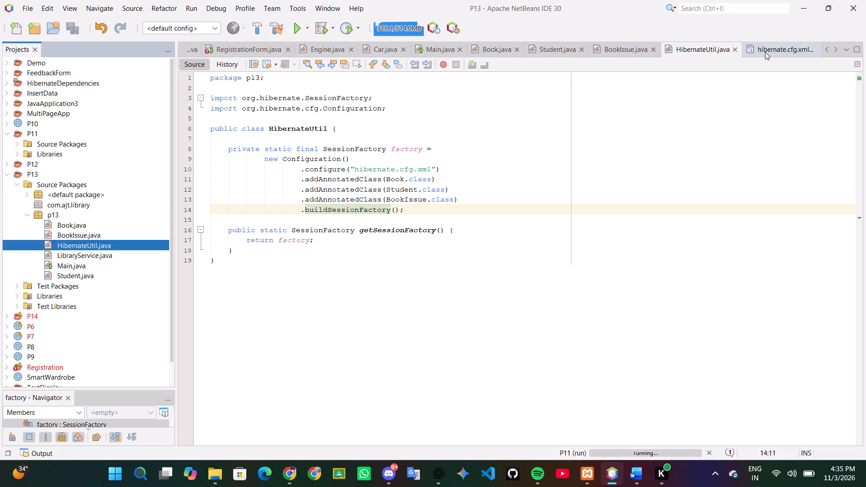
{"action": "left_click", "coordinate": [16, 146]}
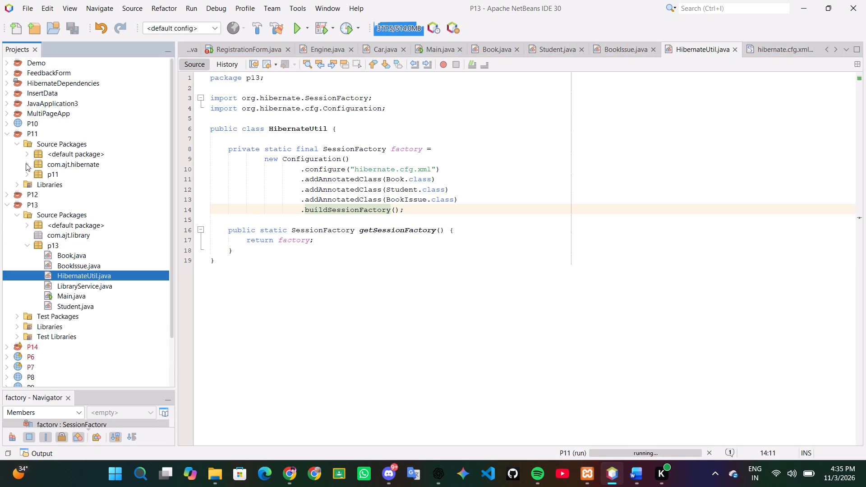
{"action": "left_click", "coordinate": [26, 163]}
{"action": "double_click", "coordinate": [64, 184]}
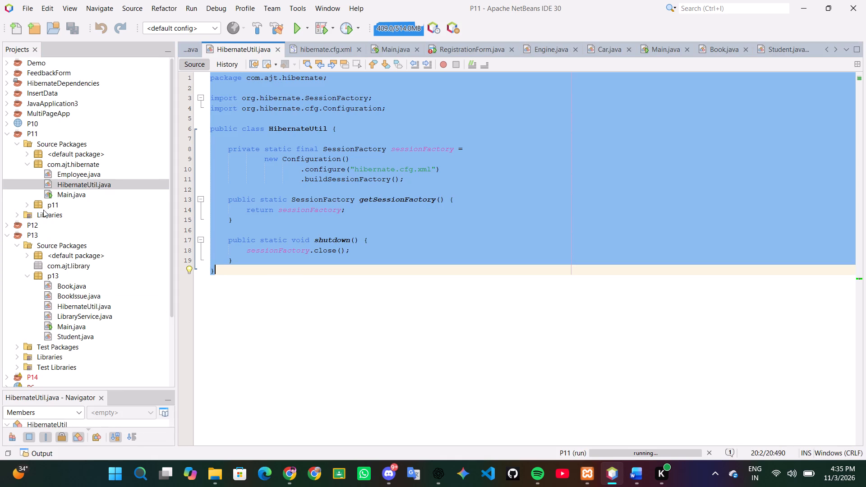
Collapse project P11 and open Book.java from P13's p13 package.
{"action": "left_click", "coordinate": [7, 130]}
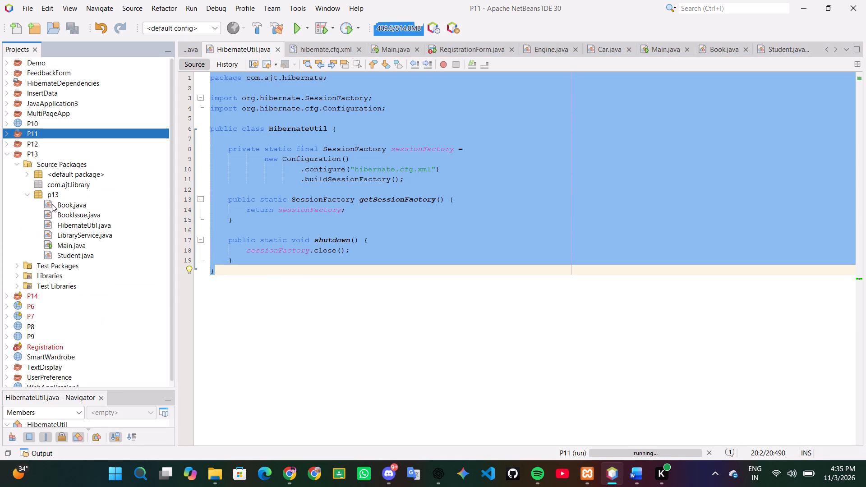
{"action": "double_click", "coordinate": [60, 204]}
Copy the Practical 13 Book Issue Management question from AJT_LabManualIndex.pdf and insert it after "Practical 13:" in the Word report, matching the heading's formatting.
{"action": "key", "text": "alt+Tab"}
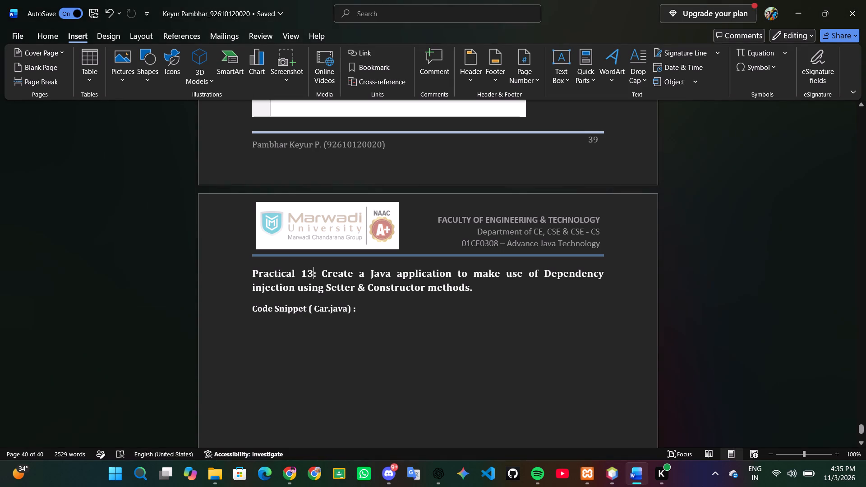
{"action": "left_click", "coordinate": [328, 309]}
{"action": "key", "text": "alt+Tab"}
{"action": "key", "text": "alt+Tab"}
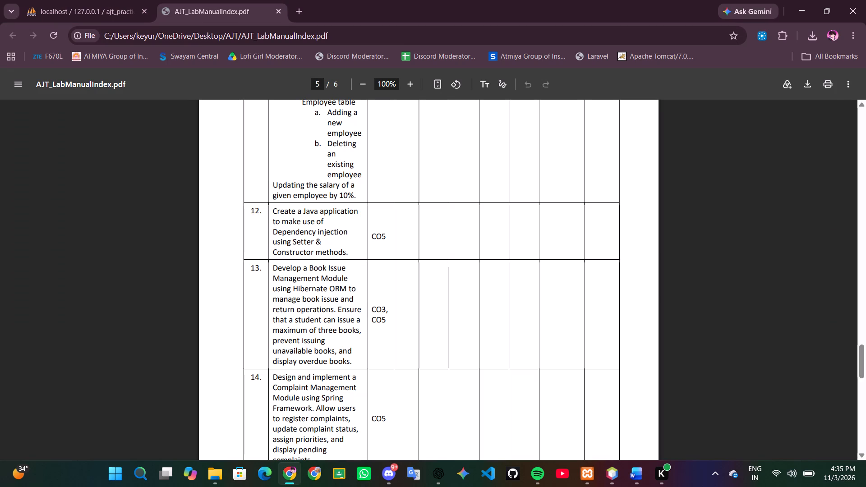
{"action": "left_click_drag", "start_coordinate": [274, 265], "coordinate": [356, 362]}
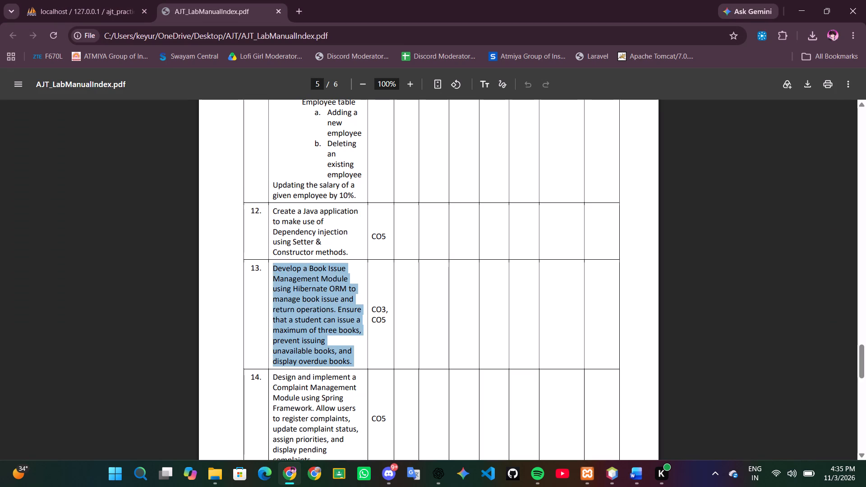
{"action": "left_click_drag", "start_coordinate": [356, 362], "coordinate": [352, 362]}
{"action": "key", "text": "ctrl+c"}
{"action": "key", "text": "alt+Tab"}
{"action": "left_click", "coordinate": [322, 274]}
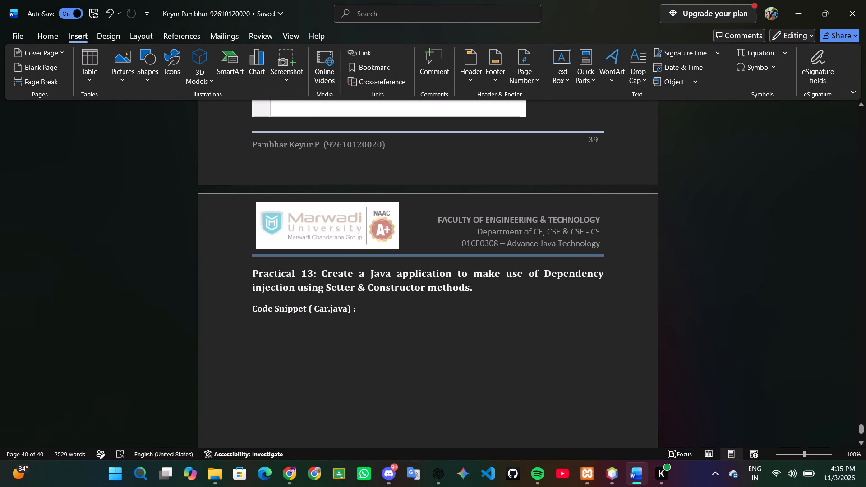
{"action": "key", "text": "ctrl+v"}
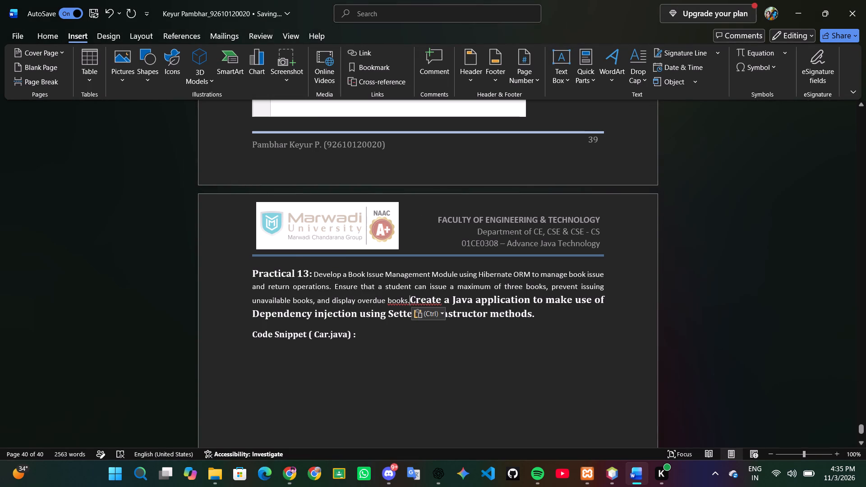
{"action": "key", "text": "ctrl+z"}
{"action": "key", "text": "Right"}
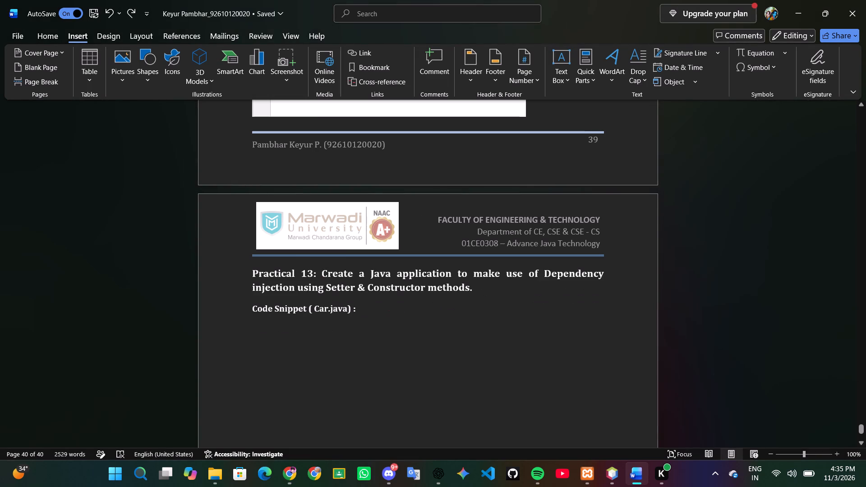
{"action": "key", "text": "ctrl+v"}
{"action": "left_click", "coordinate": [324, 271]}
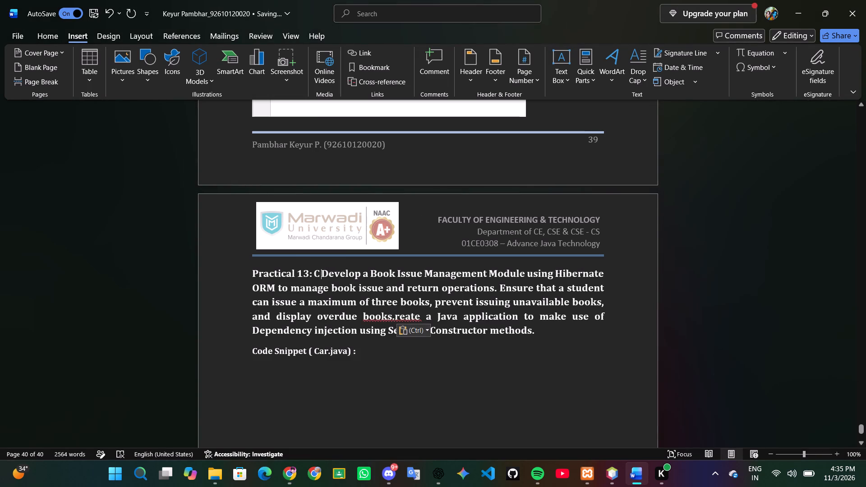
{"action": "key", "text": "BackSpace"}
{"action": "key", "text": "BackSpace"}
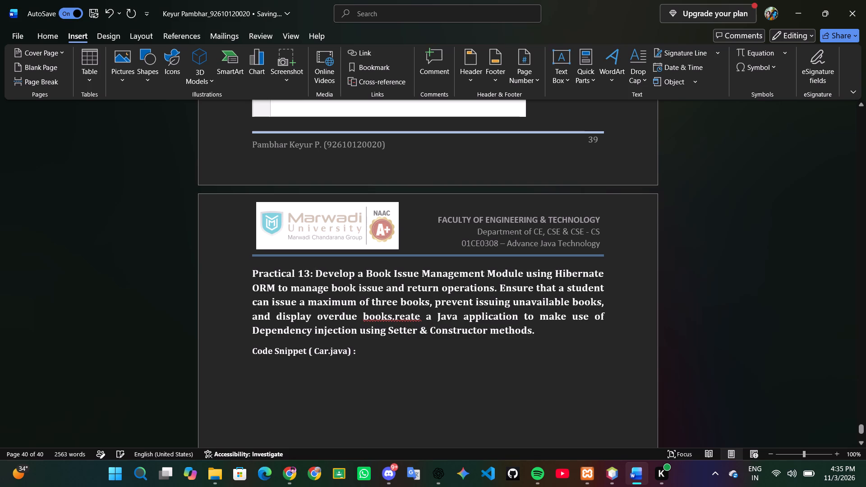
Delete the leftover Practical 12 dependency injection question text from the end of the Practical 13 heading.
{"action": "key", "text": "alt+Tab"}
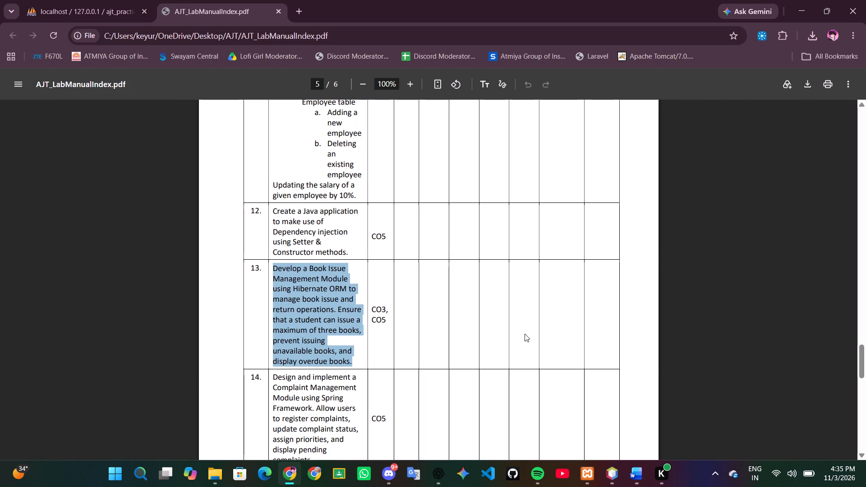
{"action": "key", "text": "alt+Tab"}
{"action": "left_click", "coordinate": [395, 317]}
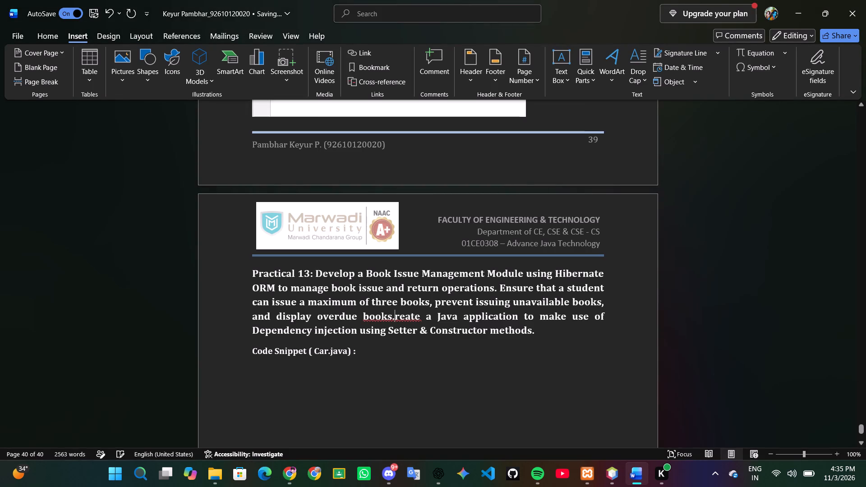
{"action": "left_click", "coordinate": [526, 329], "text": "shift"}
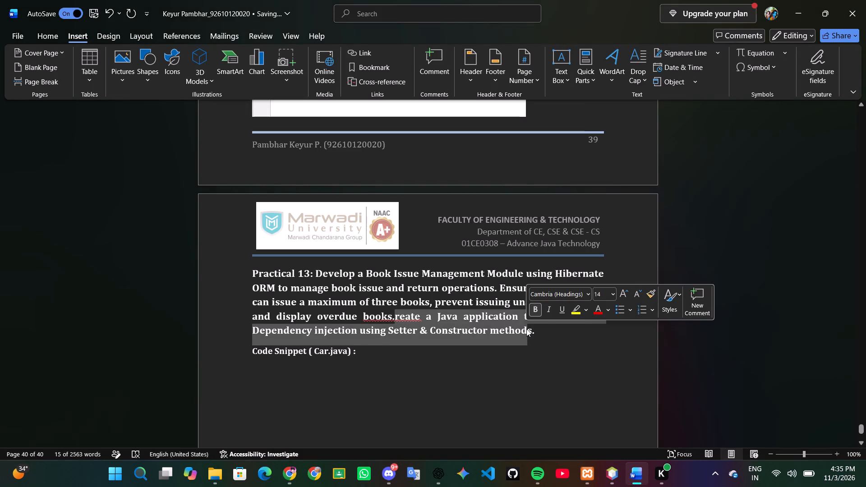
{"action": "key", "text": "BackSpace"}
{"action": "key", "text": "Delete"}
{"action": "key", "text": "Delete"}
{"action": "key", "text": "Delete"}
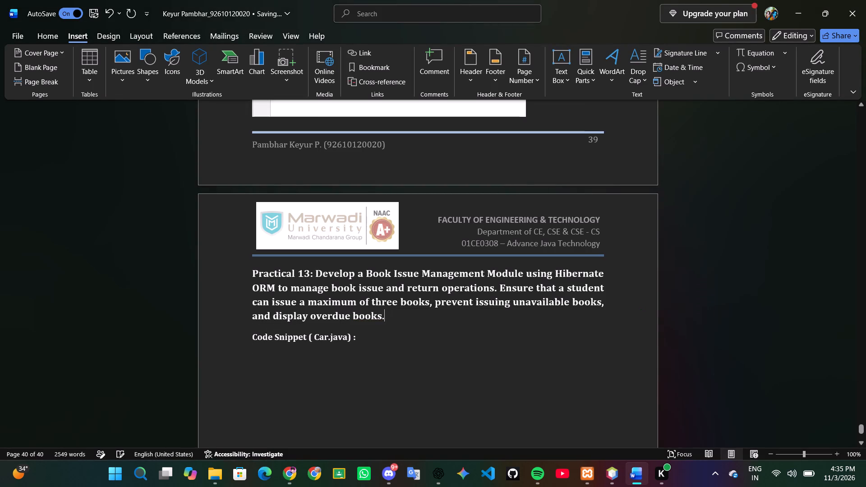
Change the file name in Practical 13's code snippet heading to Book.java.
{"action": "left_click", "coordinate": [365, 337]}
{"action": "key", "text": "alt+Tab"}
{"action": "key", "text": "alt+Tab"}
{"action": "key", "text": "alt+Tab"}
{"action": "key", "text": "alt+Tab"}
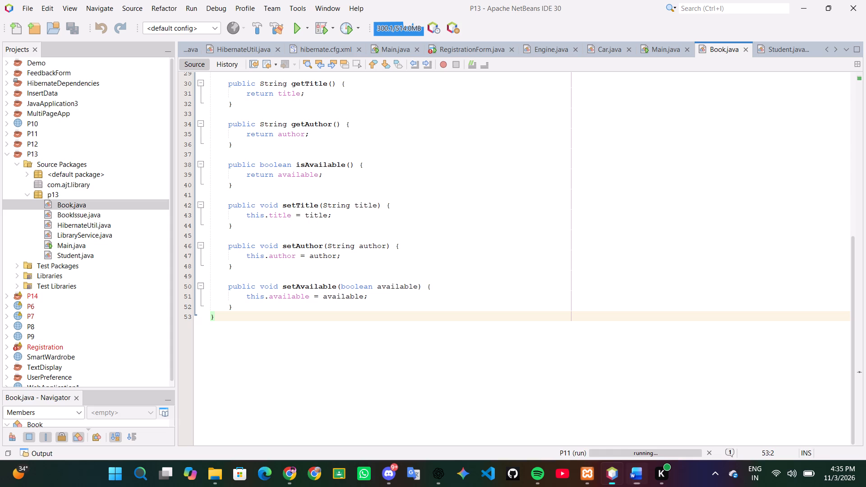
{"action": "key", "text": "alt+Tab"}
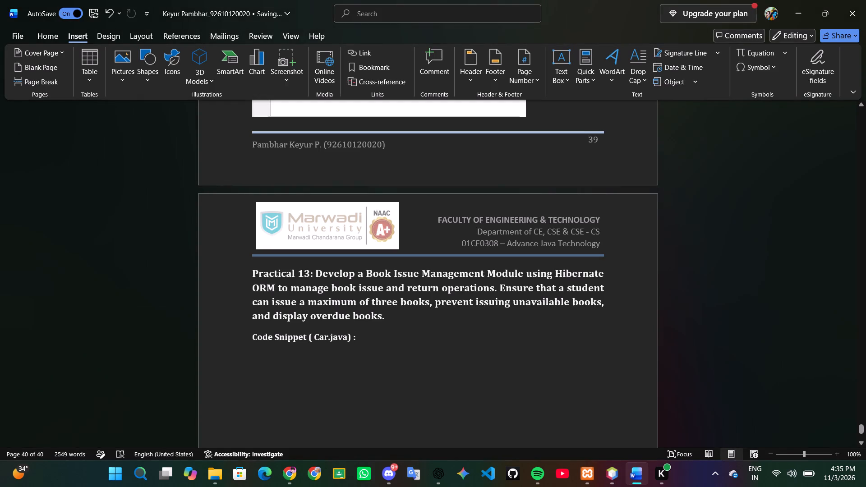
{"action": "left_click", "coordinate": [328, 340]}
{"action": "key", "text": "BackSpace"}
{"action": "key", "text": "BackSpace"}
{"action": "key", "text": "BackSpace"}
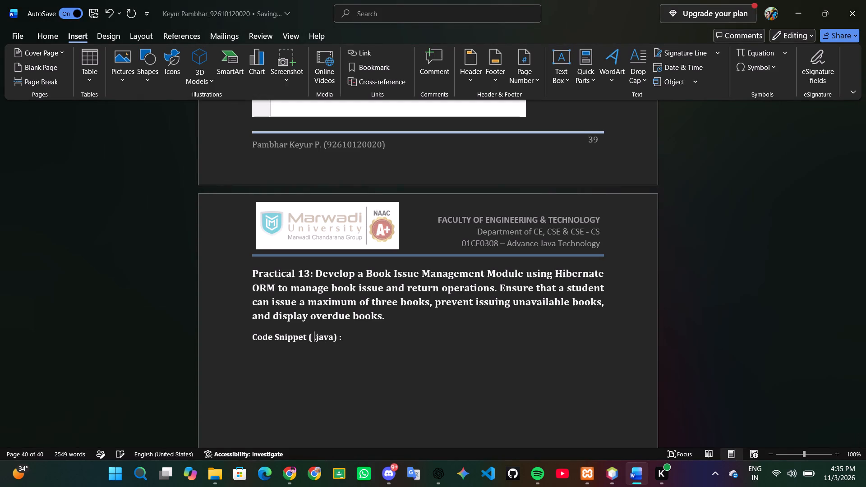
{"action": "type", "text": "Book"}
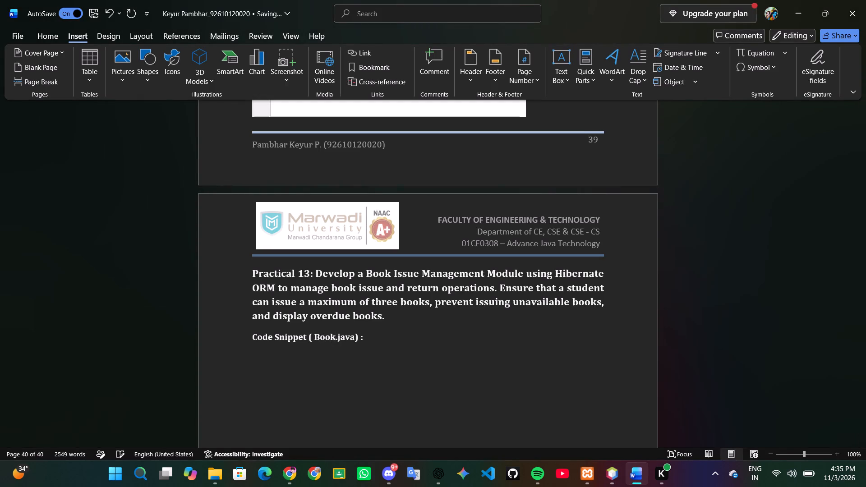
Duplicate the "Code Snippet ( Book.java) :" heading four times on separate lines below the original in Practical 13.
{"action": "scroll", "coordinate": [354, 338], "scroll_direction": "down", "scroll_amount": 1}
{"action": "left_click_drag", "start_coordinate": [251, 310], "coordinate": [340, 325]}
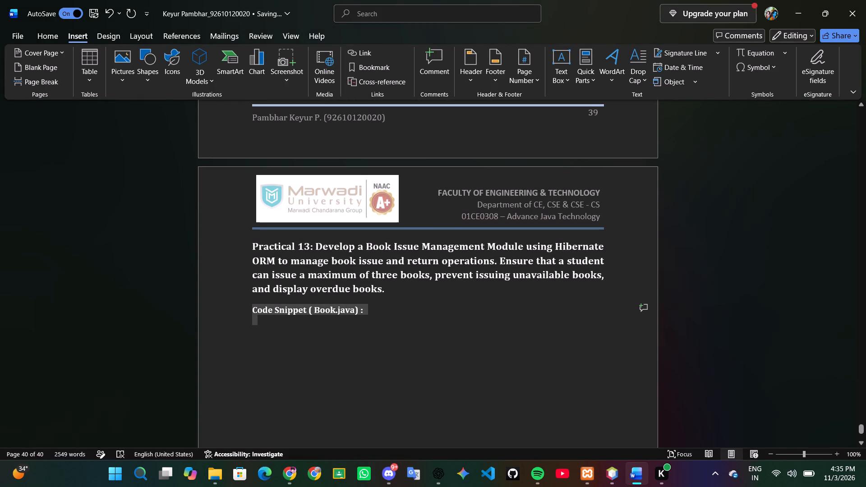
{"action": "left_click_drag", "start_coordinate": [340, 325], "coordinate": [364, 309]}
{"action": "key", "text": "ctrl+c"}
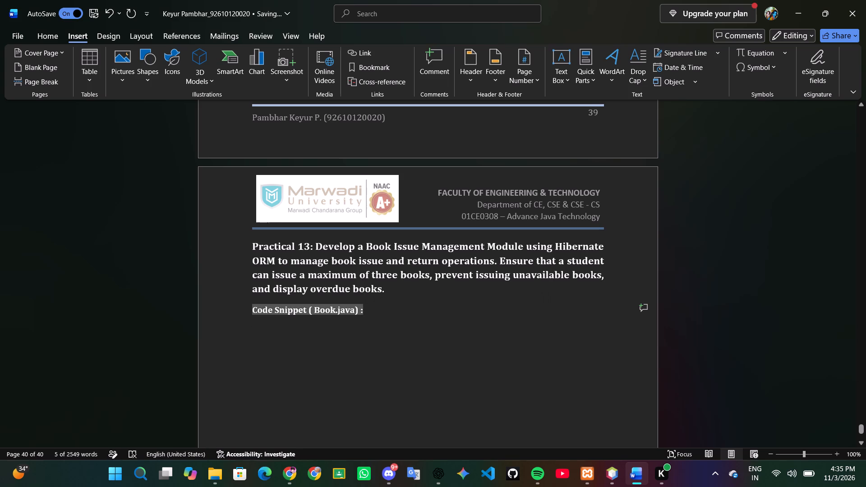
{"action": "left_click", "coordinate": [367, 319]}
{"action": "key", "text": "Return"}
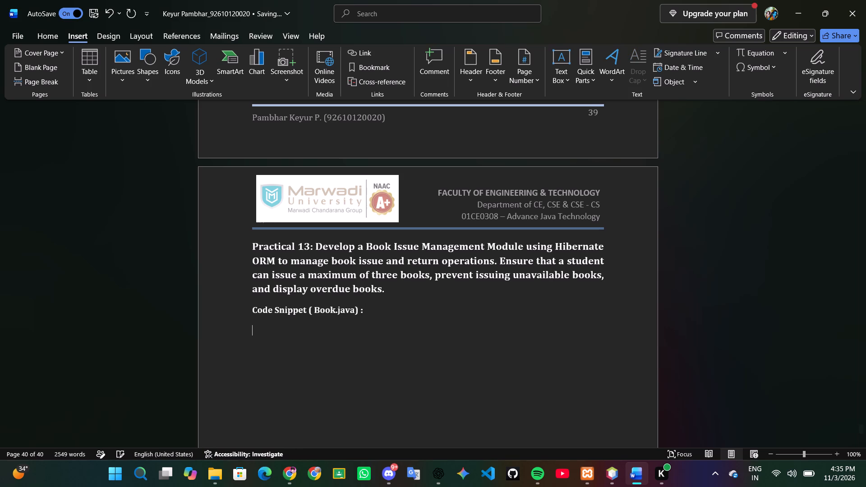
{"action": "key", "text": "ctrl+v"}
{"action": "key", "text": "Return"}
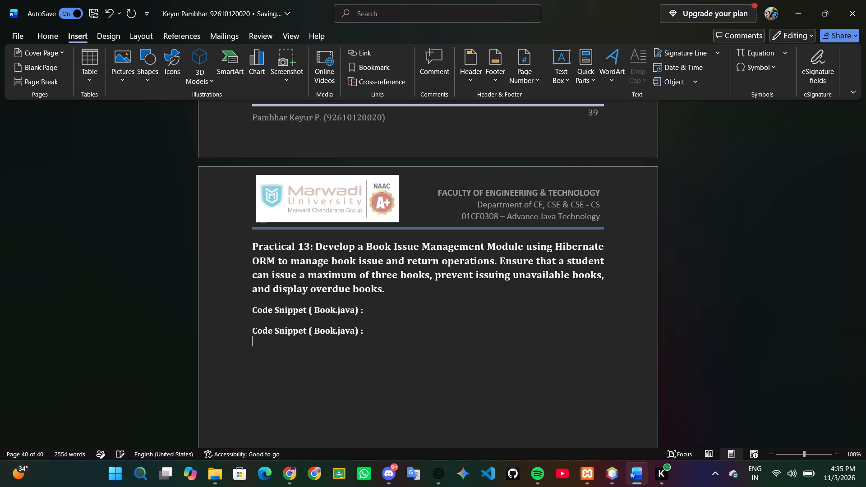
{"action": "key", "text": "ctrl+v"}
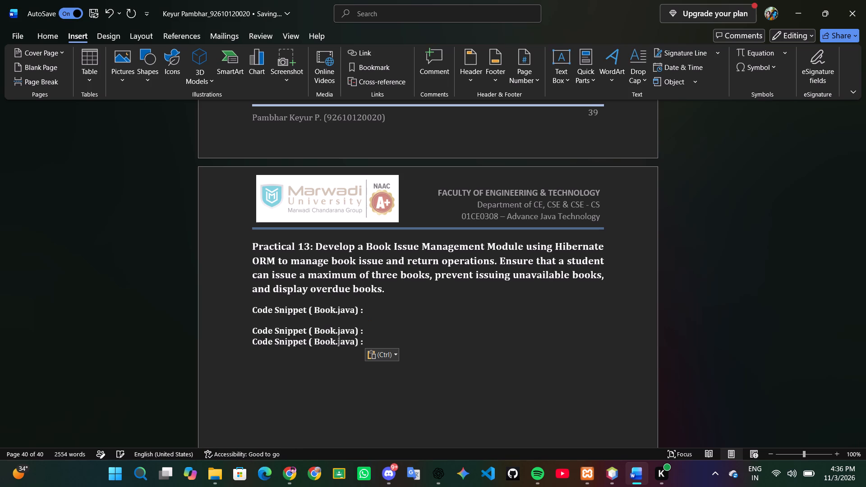
{"action": "key", "text": "Return"}
{"action": "key", "text": "ctrl+v"}
{"action": "key", "text": "Return"}
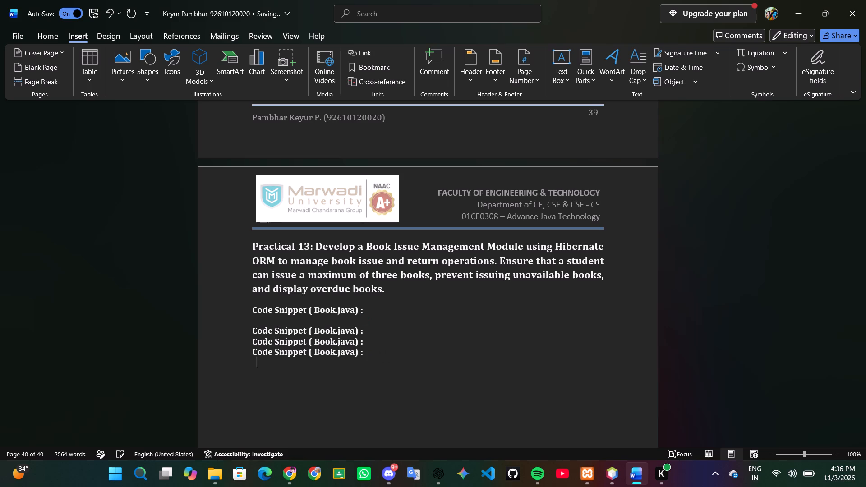
{"action": "key", "text": "ctrl+v"}
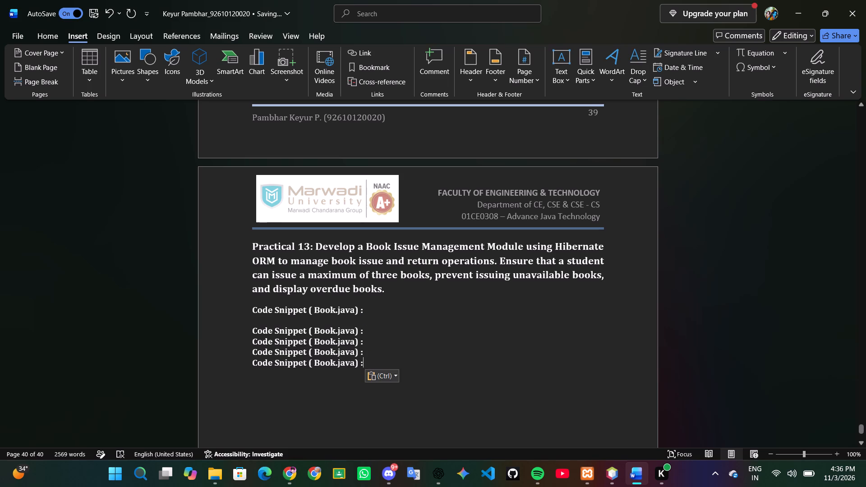
Insert a blank line between each of the duplicated code snippet headings.
{"action": "left_click", "coordinate": [369, 331]}
{"action": "key", "text": "Return"}
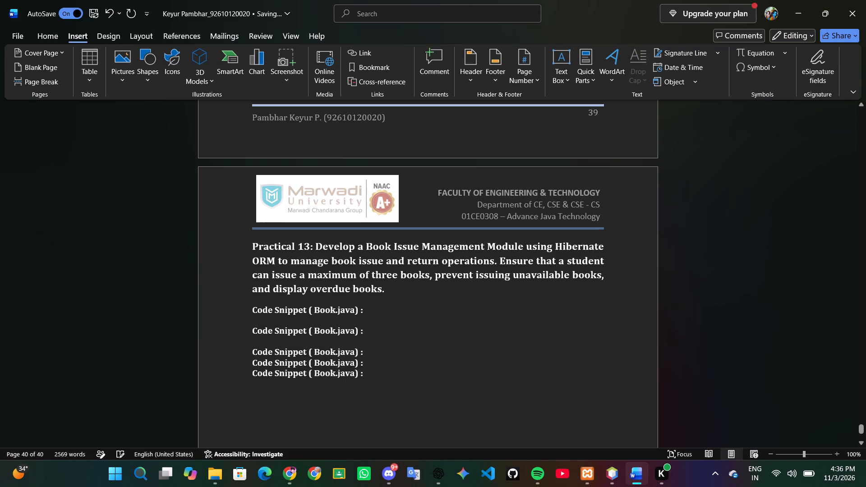
{"action": "left_click", "coordinate": [367, 350]}
{"action": "key", "text": "Return"}
{"action": "left_click", "coordinate": [365, 372]}
{"action": "key", "text": "Return"}
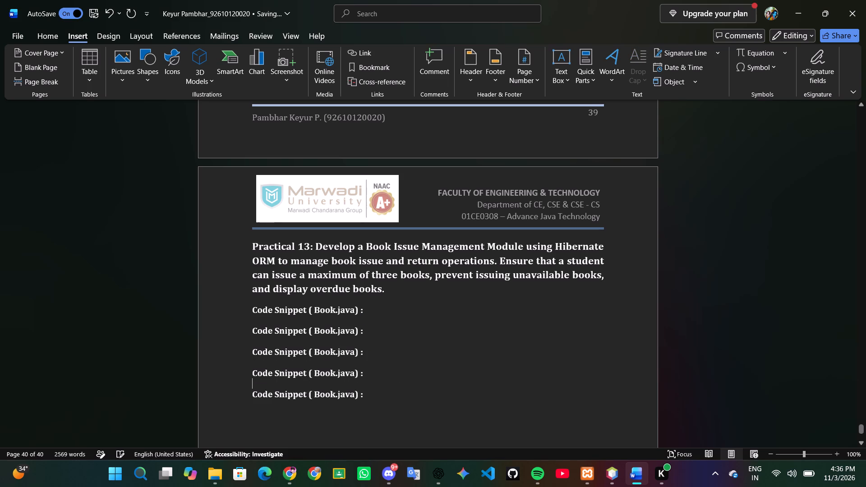
Check P13's file list in NetBeans, and add one more Book.java code snippet heading at the end, separated by a blank line.
{"action": "key", "text": "alt+Tab"}
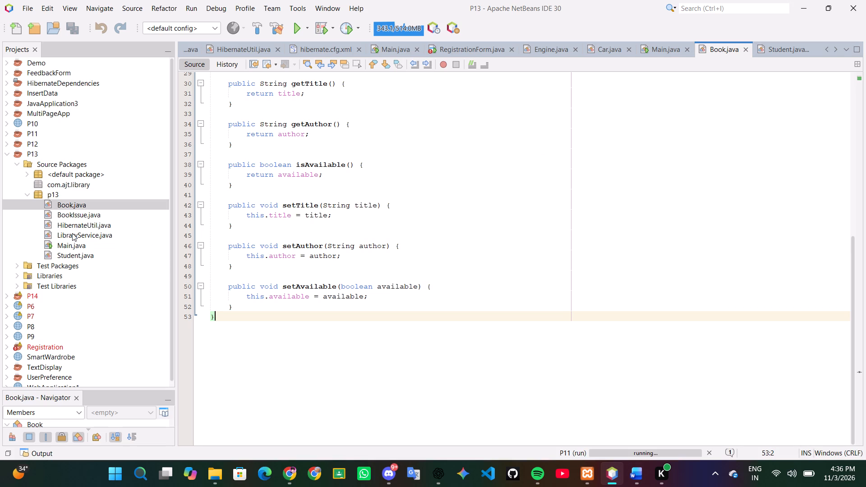
{"action": "key", "text": "alt+Tab"}
{"action": "left_click", "coordinate": [369, 396]}
{"action": "left_click", "coordinate": [320, 413]}
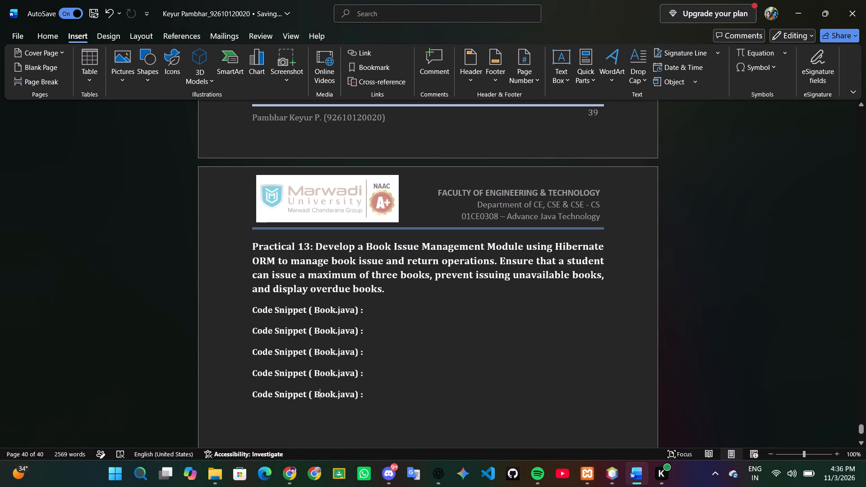
{"action": "left_click", "coordinate": [381, 400]}
{"action": "key", "text": "Return"}
{"action": "key", "text": "ctrl+v"}
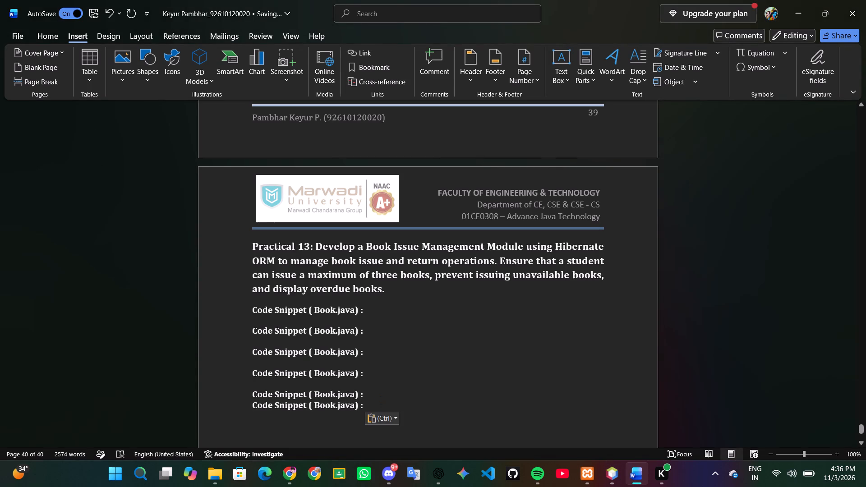
{"action": "left_click", "coordinate": [371, 394]}
{"action": "key", "text": "Return"}
Rename the file in the second code snippet heading as BookIssue.java, matching the class name in the P13 project.
{"action": "key", "text": "alt+Tab"}
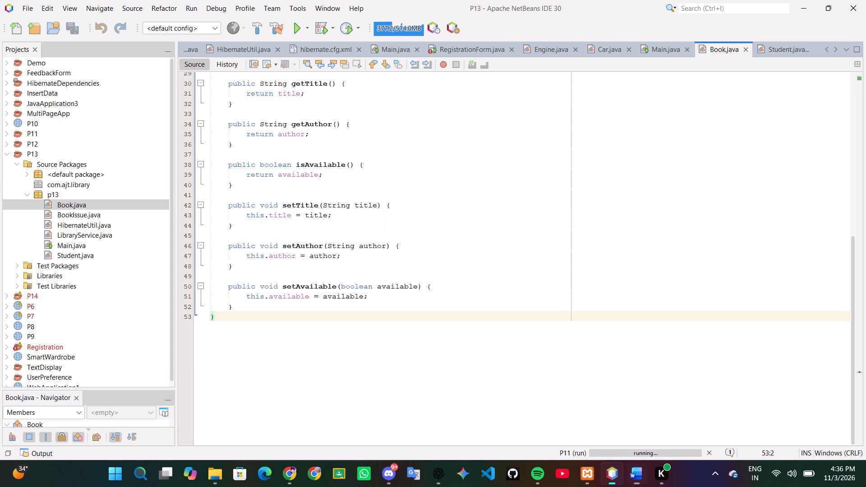
{"action": "key", "text": "alt+Tab"}
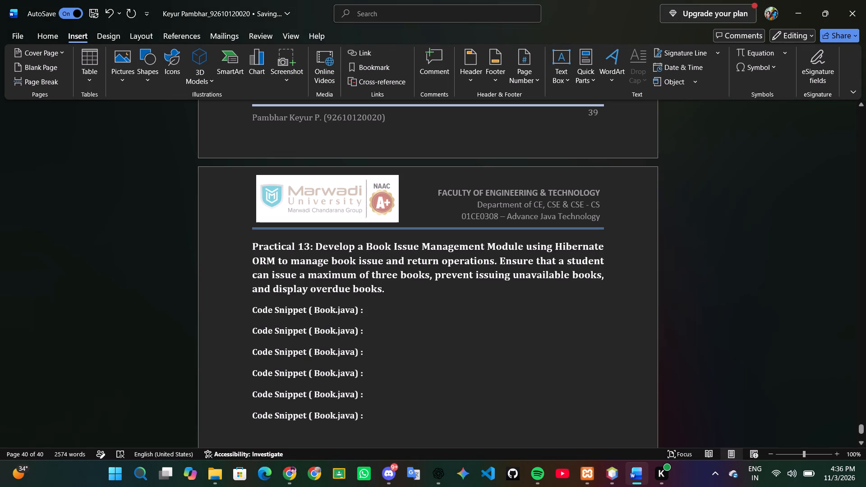
{"action": "left_click", "coordinate": [336, 332]}
{"action": "type", "text": "Issuse"}
{"action": "key", "text": "alt+Tab"}
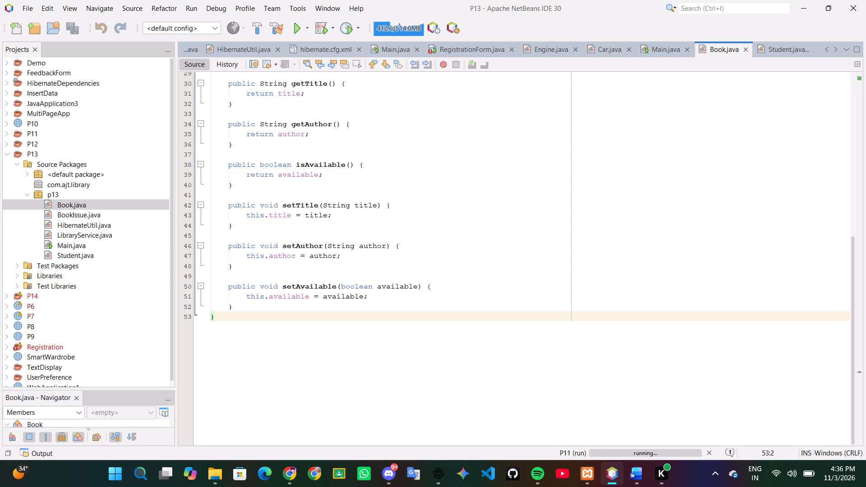
{"action": "key", "text": "alt+Tab"}
{"action": "key", "text": "BackSpace"}
{"action": "key", "text": "BackSpace"}
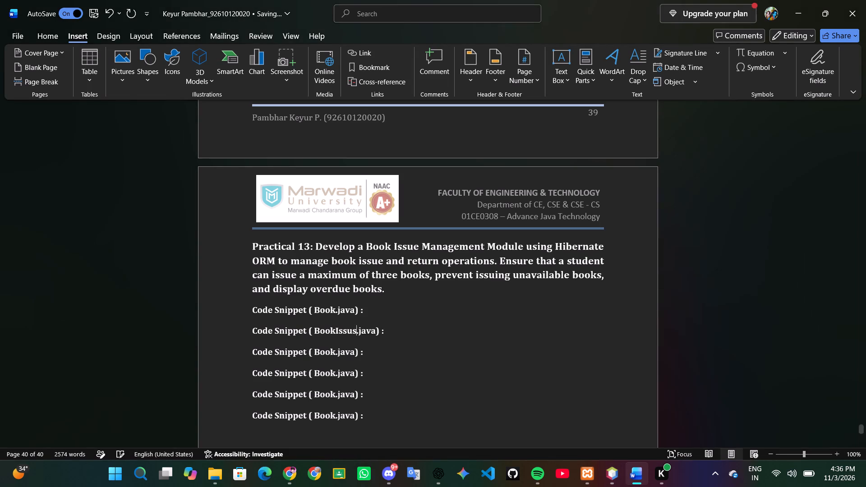
{"action": "key", "text": "e"}
Rename the file in the third code snippet heading as HibernateUtil.java and save the report.
{"action": "key", "text": "alt+Tab"}
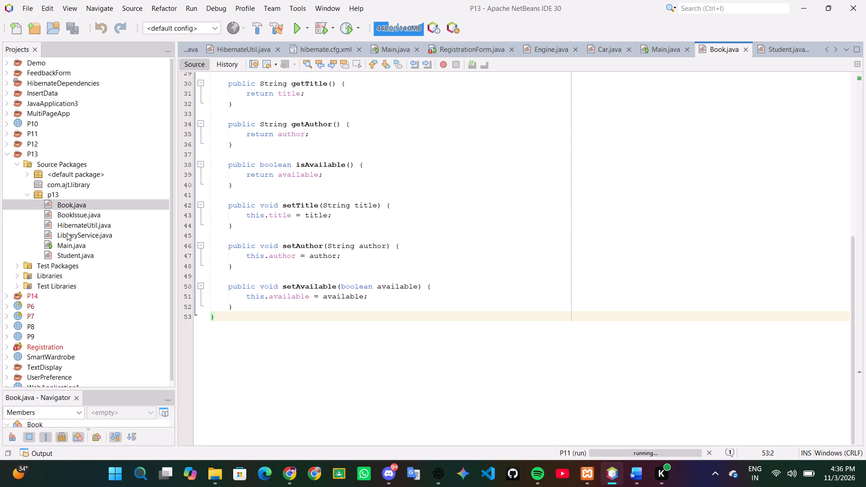
{"action": "key", "text": "alt+Tab"}
{"action": "left_click", "coordinate": [336, 355]}
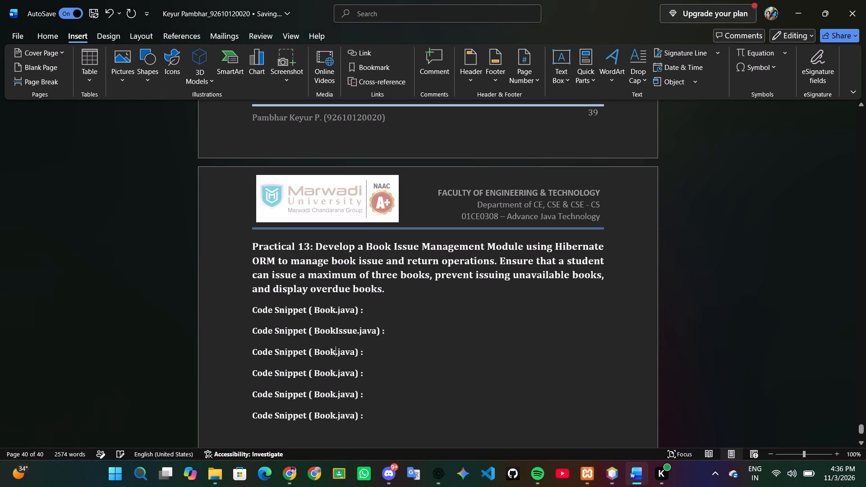
{"action": "key", "text": "BackSpace"}
{"action": "key", "text": "BackSpace"}
{"action": "key", "text": "BackSpace"}
{"action": "key", "text": "BackSpace"}
{"action": "type", "text": "Hiber"}
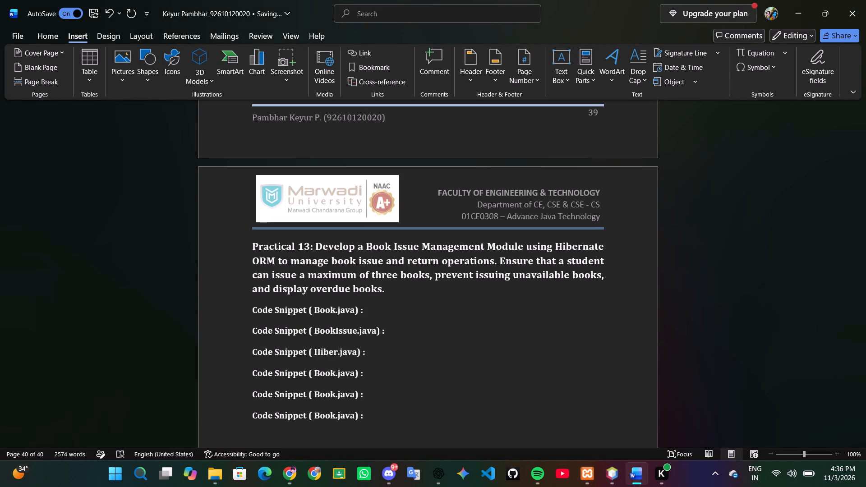
{"action": "type", "text": "nate"}
{"action": "key", "text": "alt+Tab"}
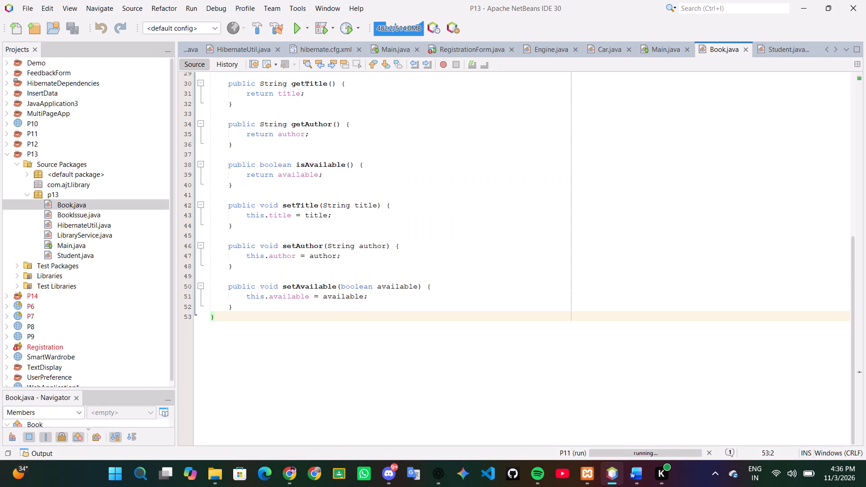
{"action": "key", "text": "alt+Tab"}
{"action": "type", "text": "Util"}
{"action": "key", "text": "ctrl+s"}
Rename the file in the fourth code snippet heading as LibraryService.java, checking the spelling against the P13 project.
{"action": "key", "text": "alt+Tab"}
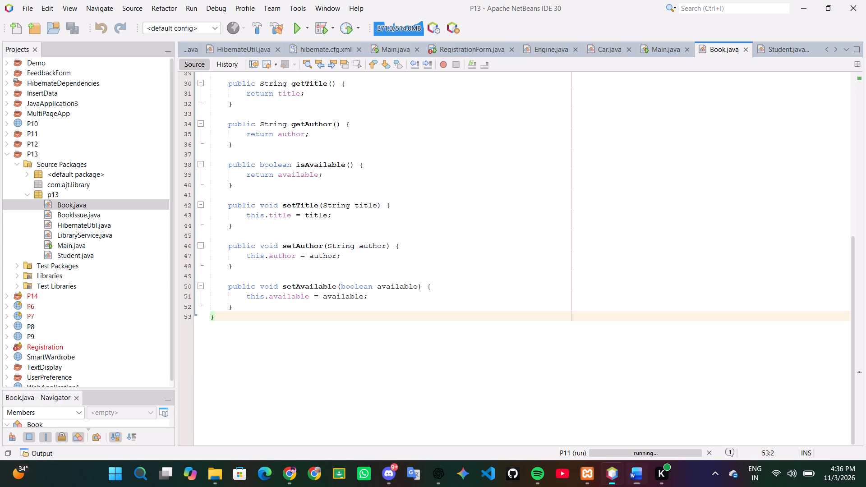
{"action": "key", "text": "alt+Tab"}
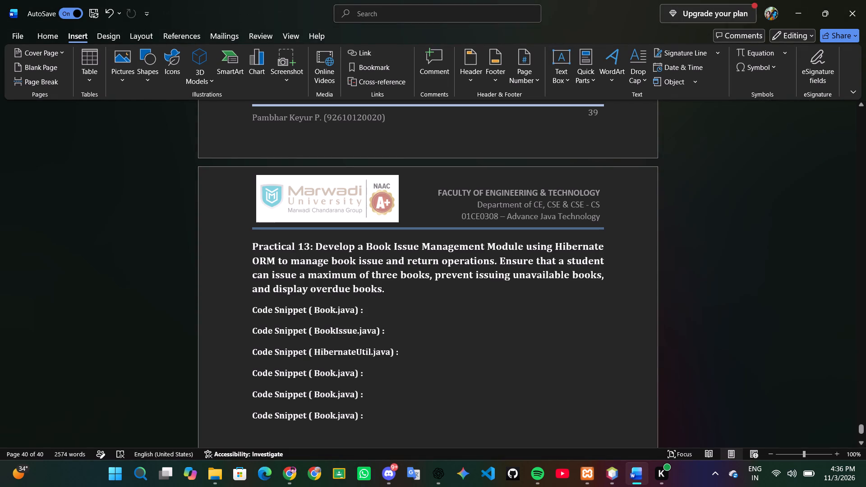
{"action": "left_click", "coordinate": [336, 371]}
{"action": "key", "text": "BackSpace"}
{"action": "key", "text": "BackSpace"}
{"action": "key", "text": "BackSpace"}
{"action": "key", "text": "BackSpace"}
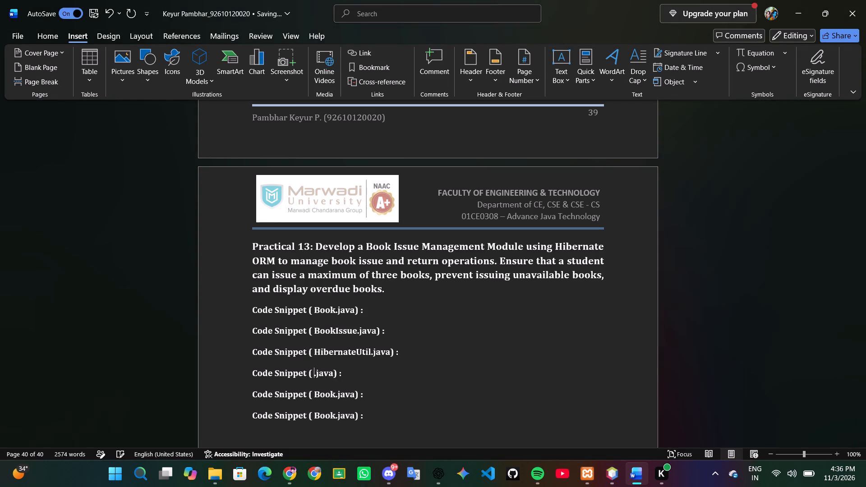
{"action": "type", "text": "Libary"}
{"action": "key", "text": "BackSpace"}
{"action": "key", "text": "BackSpace"}
{"action": "key", "text": "BackSpace"}
{"action": "type", "text": "raryServ"}
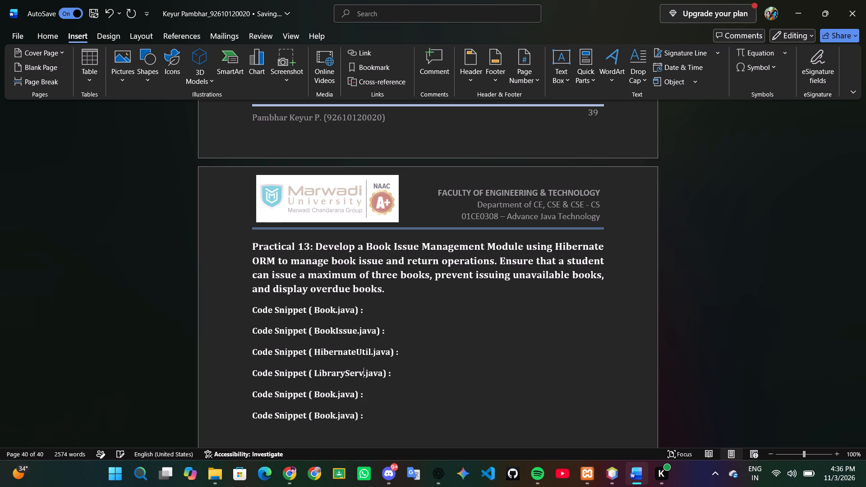
{"action": "type", "text": "ice"}
{"action": "key", "text": "alt+Tab"}
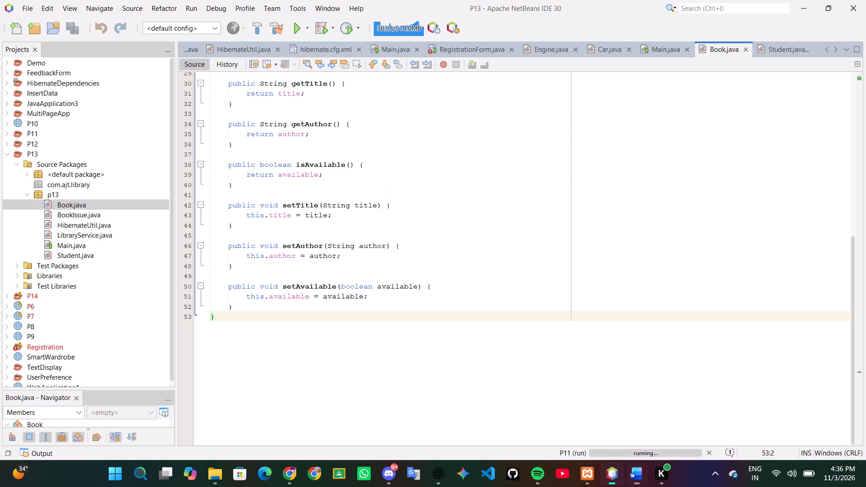
{"action": "key", "text": "alt+Tab"}
Check the remaining P13 files and rename the file in the fifth code snippet heading as Student.java.
{"action": "key", "text": "alt+Tab"}
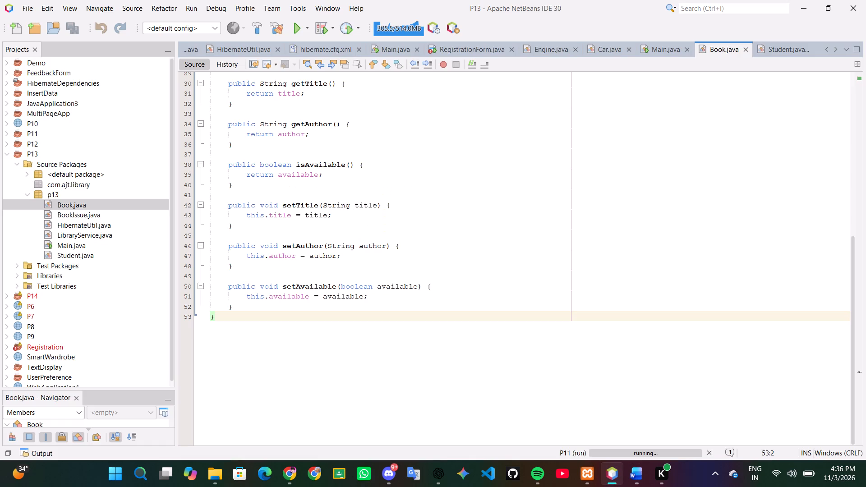
{"action": "key", "text": "alt+Tab"}
{"action": "left_click", "coordinate": [336, 394]}
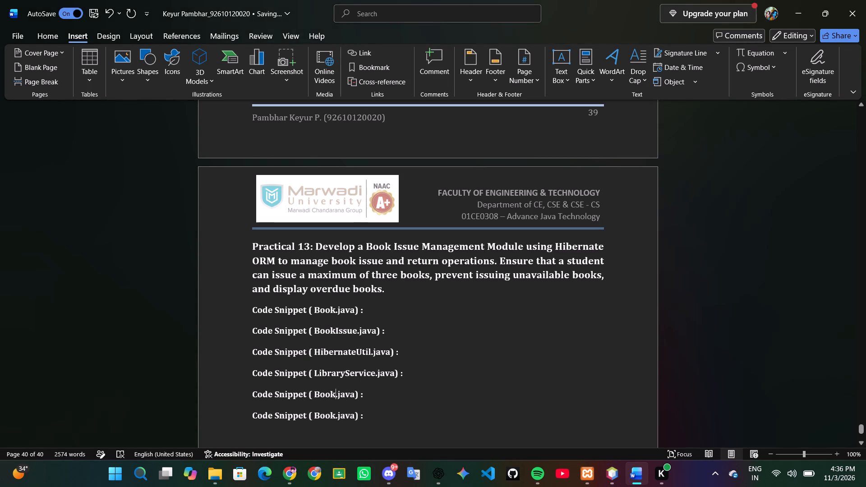
{"action": "key", "text": "BackSpace"}
{"action": "key", "text": "BackSpace"}
{"action": "key", "text": "BackSpace"}
{"action": "key", "text": "BackSpace"}
{"action": "type", "text": "Student"}
{"action": "key", "text": "Down"}
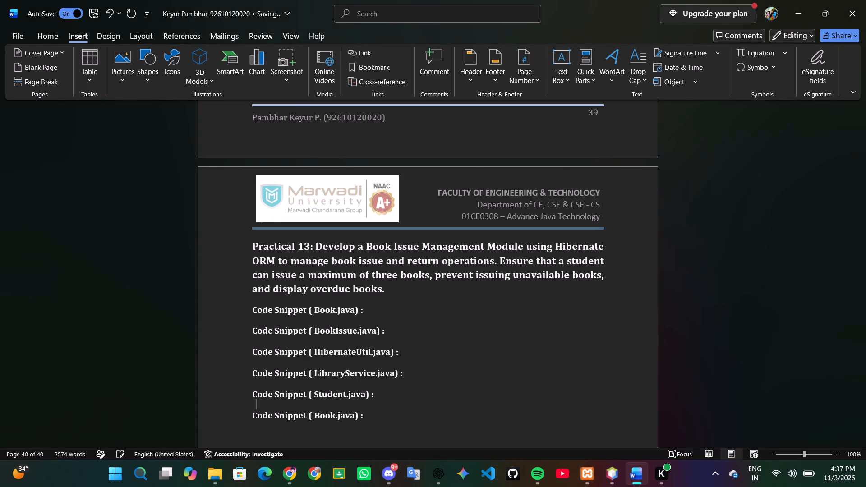
Rename the file in the sixth code snippet heading of Practical 13 as Main.java.
{"action": "left_click", "coordinate": [337, 414]}
{"action": "left_click", "coordinate": [335, 415]}
{"action": "key", "text": "BackSpace"}
{"action": "key", "text": "BackSpace"}
{"action": "key", "text": "BackSpace"}
{"action": "key", "text": "BackSpace"}
{"action": "type", "text": "Main"}
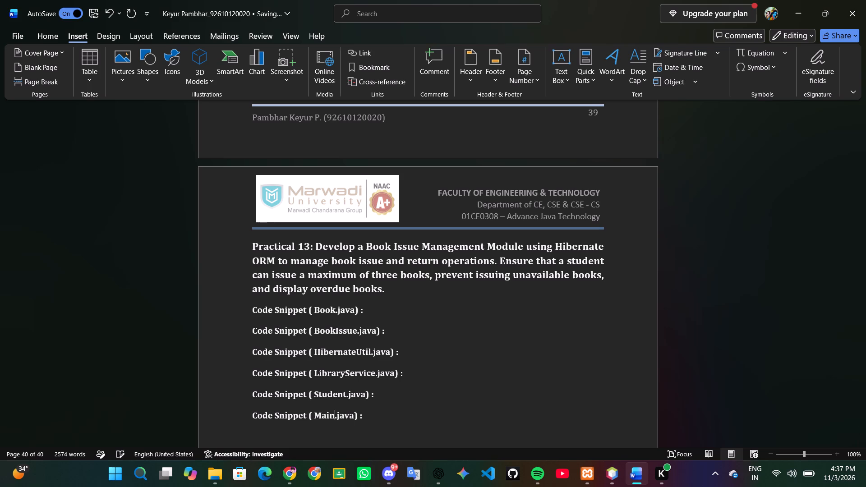
Copy the full Main.java code from the P13 project in NetBeans and paste it below the Main.java heading in the Word report.
{"action": "left_click", "coordinate": [378, 415]}
{"action": "key", "text": "Return"}
{"action": "key", "text": "Return"}
{"action": "key", "text": "alt+Tab"}
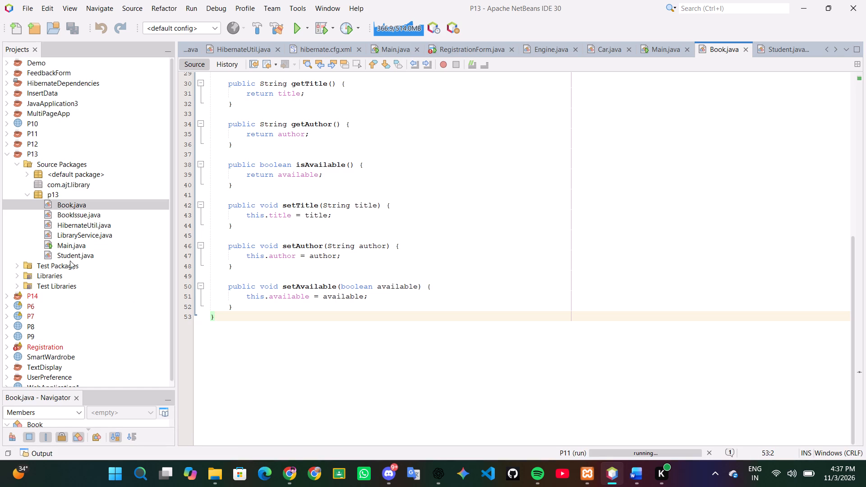
{"action": "double_click", "coordinate": [70, 246]}
{"action": "scroll", "coordinate": [346, 273], "scroll_direction": "down", "scroll_amount": 12}
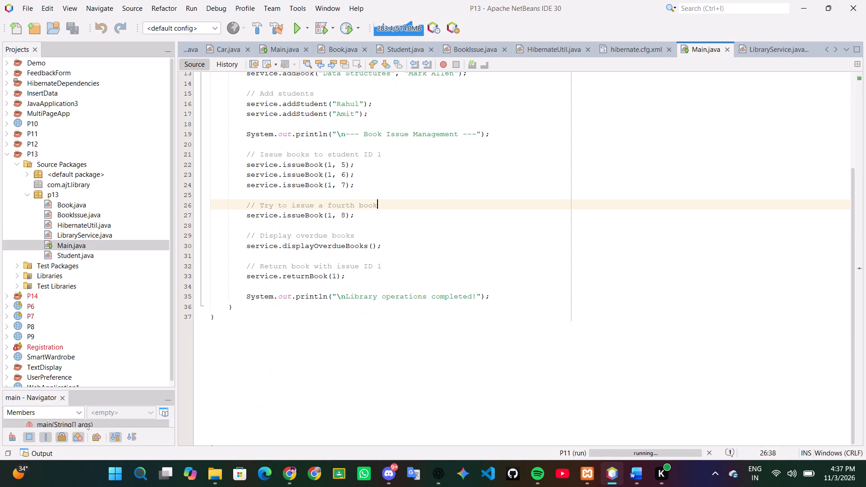
{"action": "scroll", "coordinate": [346, 273], "scroll_direction": "down", "scroll_amount": 3}
{"action": "left_click", "coordinate": [302, 306]}
{"action": "key", "text": "ctrl+a"}
{"action": "key", "text": "ctrl+c"}
{"action": "key", "text": "alt+Tab"}
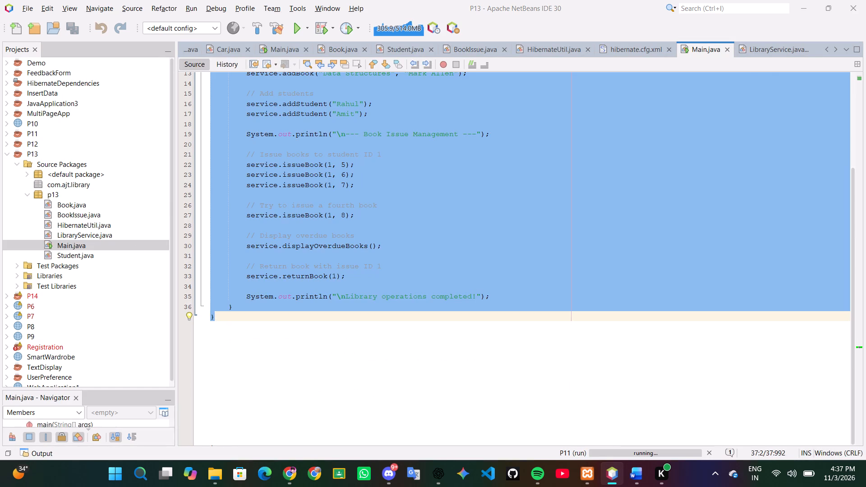
{"action": "key", "text": "ctrl+v"}
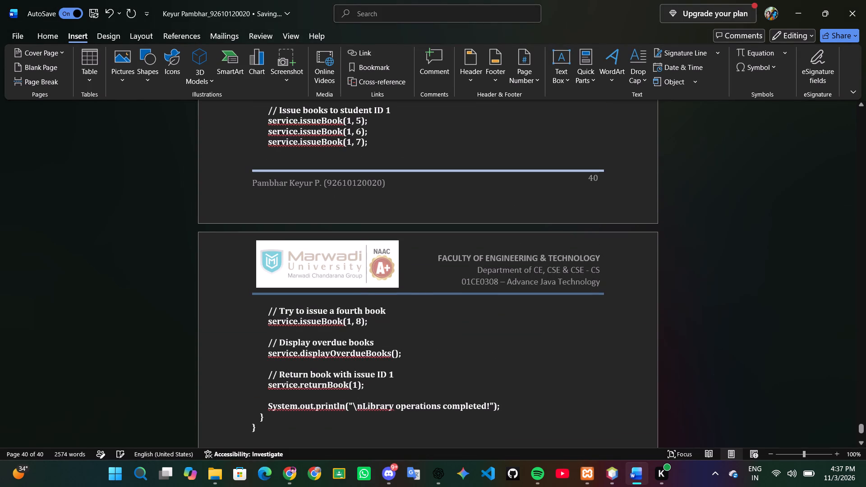
Delete the "Return book with issue ID 1" and "Display overdue books" comments, keeping a blank line between the displayOverdueBooks and returnBook calls.
{"action": "left_click_drag", "start_coordinate": [273, 365], "coordinate": [407, 376]}
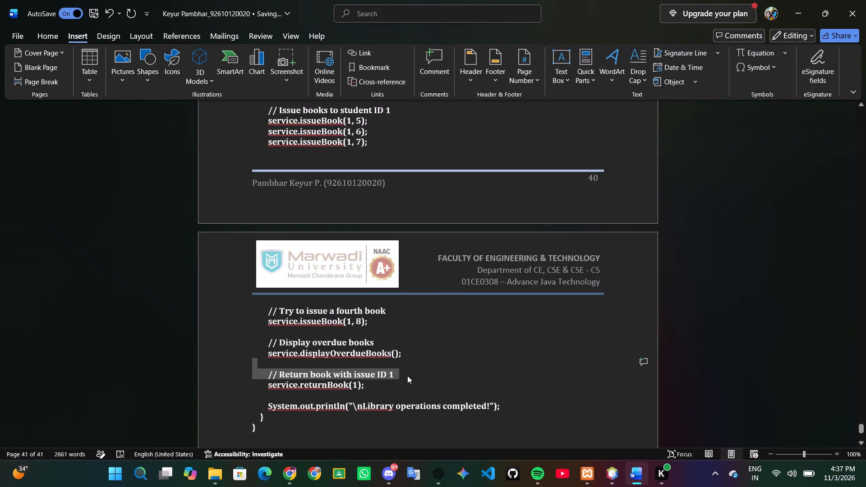
{"action": "key", "text": "BackSpace"}
{"action": "left_click_drag", "start_coordinate": [305, 335], "coordinate": [372, 343]}
{"action": "key", "text": "BackSpace"}
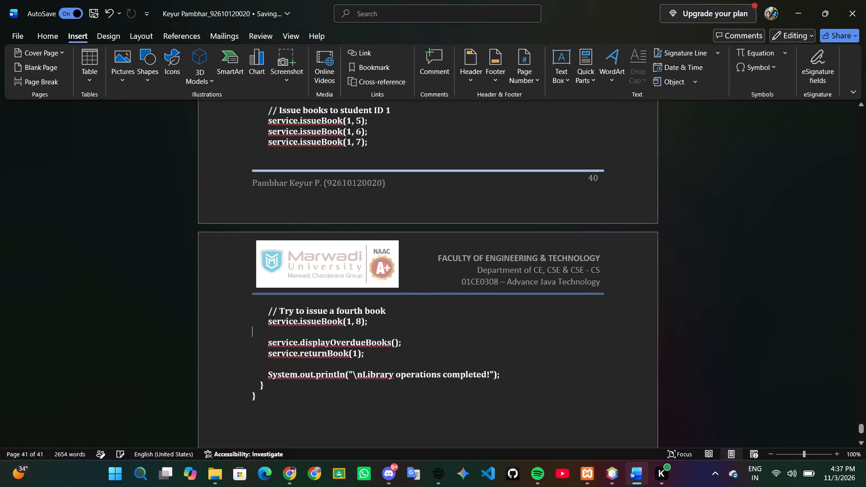
{"action": "key", "text": "alt+Tab"}
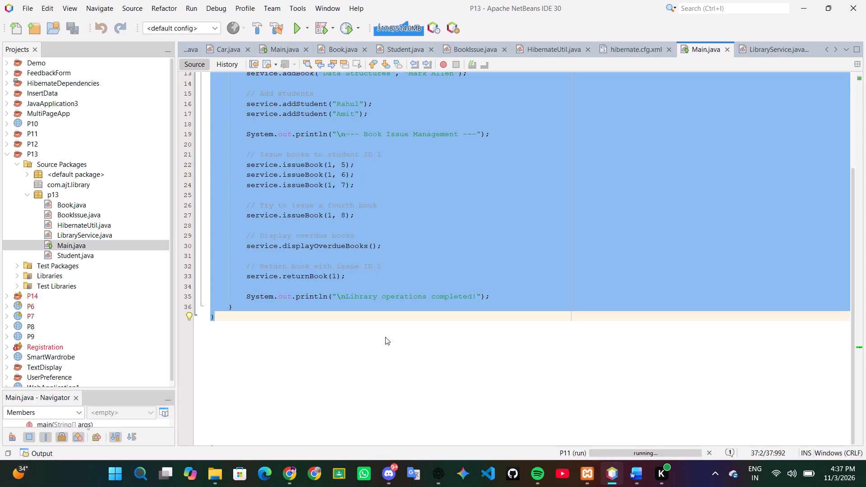
{"action": "key", "text": "alt+Tab"}
{"action": "left_click", "coordinate": [404, 342]}
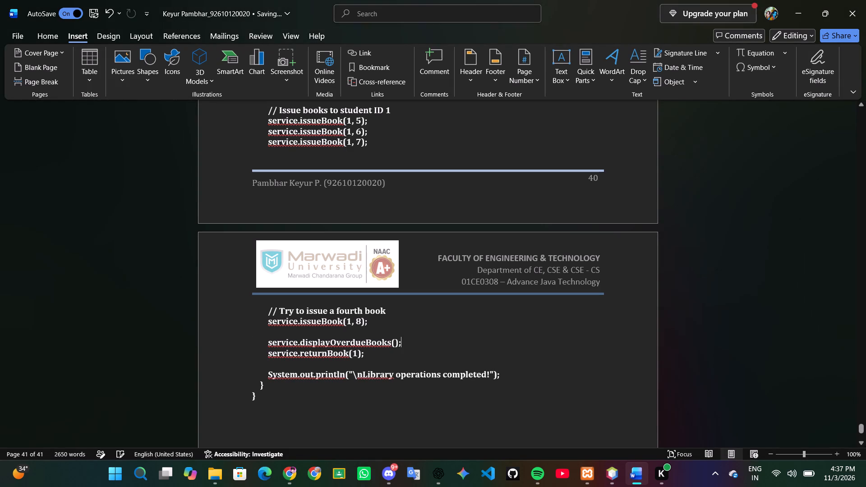
{"action": "key", "text": "Return"}
Delete the "Try to issue a fourth book" comment and its leftover indentation above service.issueBook(1, 8).
{"action": "left_click_drag", "start_coordinate": [388, 310], "coordinate": [272, 314]}
{"action": "key", "text": "BackSpace"}
{"action": "key", "text": "BackSpace"}
{"action": "key", "text": "BackSpace"}
{"action": "key", "text": "BackSpace"}
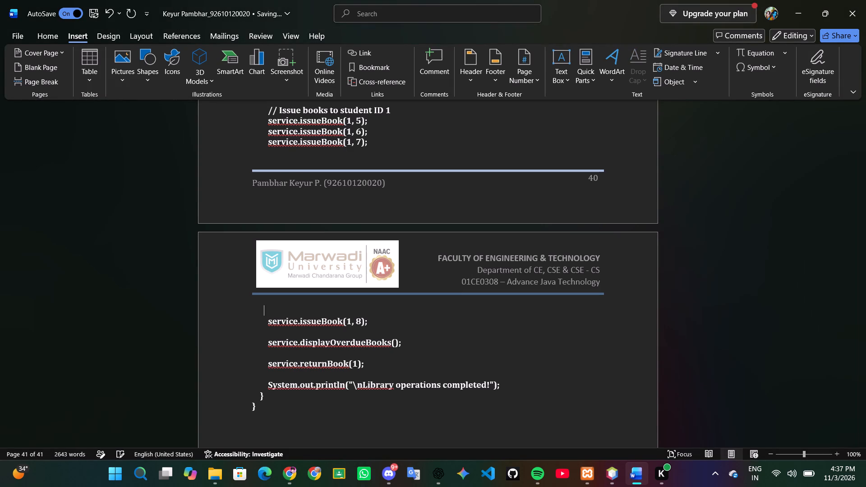
{"action": "key", "text": "BackSpace"}
{"action": "key", "text": "BackSpace"}
{"action": "key", "text": "BackSpace"}
{"action": "key", "text": "BackSpace"}
{"action": "key", "text": "BackSpace"}
{"action": "key", "text": "BackSpace"}
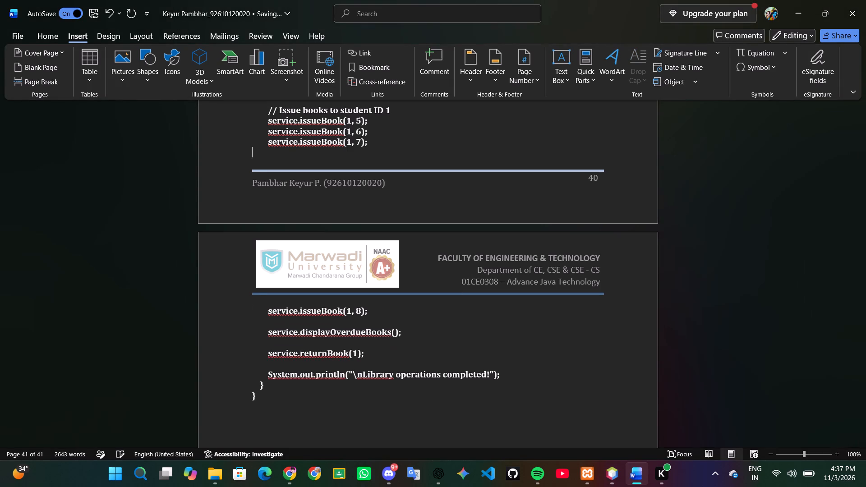
Delete the "Issue books to student ID 1" comment, keeping one blank line before the issueBook calls.
{"action": "scroll", "coordinate": [272, 314], "scroll_direction": "up", "scroll_amount": 7}
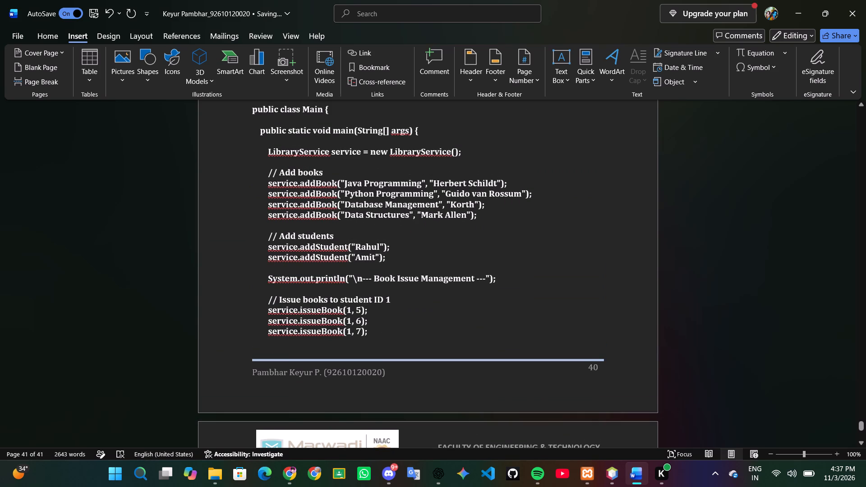
{"action": "left_click_drag", "start_coordinate": [287, 292], "coordinate": [396, 302]}
{"action": "key", "text": "BackSpace"}
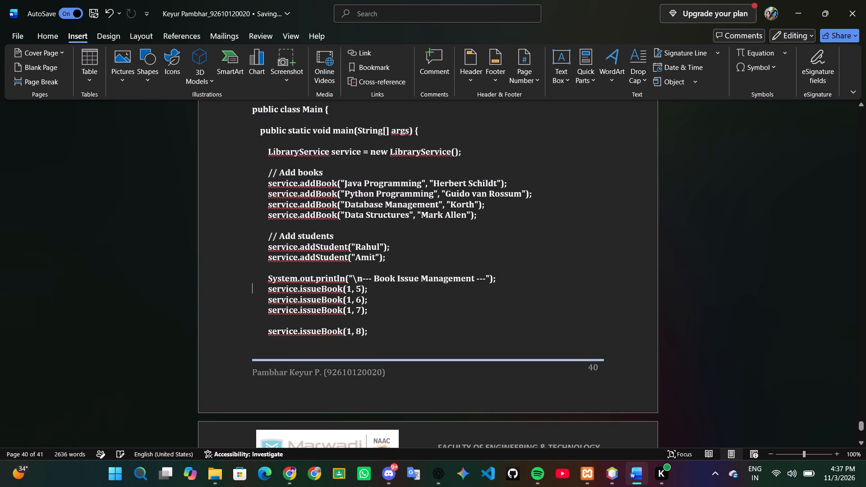
{"action": "key", "text": "Return"}
Delete the "Add students" and "Add books" comments from the pasted Main.java code.
{"action": "scroll", "coordinate": [393, 302], "scroll_direction": "up", "scroll_amount": 5}
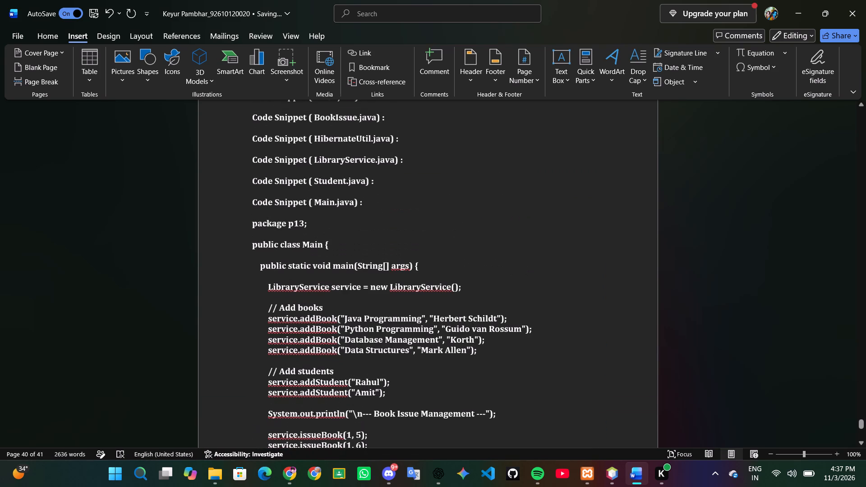
{"action": "left_click_drag", "start_coordinate": [324, 363], "coordinate": [335, 371]}
{"action": "key", "text": "BackSpace"}
{"action": "scroll", "coordinate": [335, 367], "scroll_direction": "up", "scroll_amount": 2}
{"action": "left_click_drag", "start_coordinate": [307, 358], "coordinate": [328, 363]}
{"action": "left_click", "coordinate": [305, 351]}
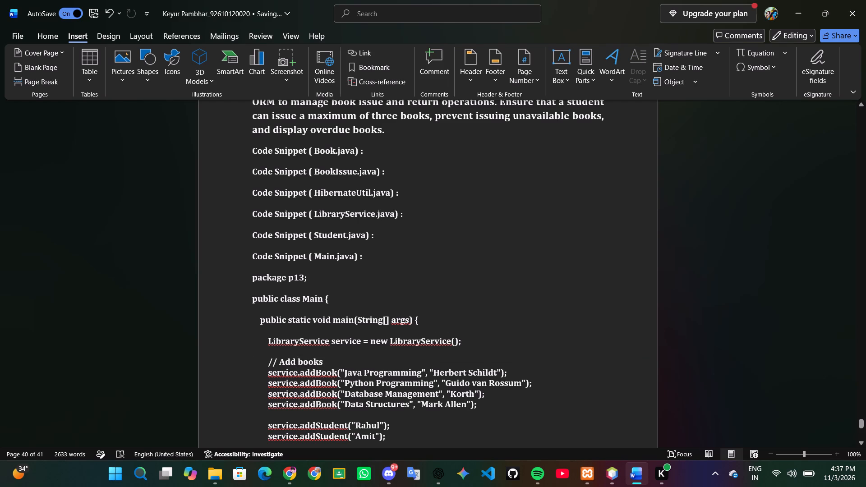
{"action": "left_click", "coordinate": [323, 359], "text": "shift"}
{"action": "key", "text": "BackSpace"}
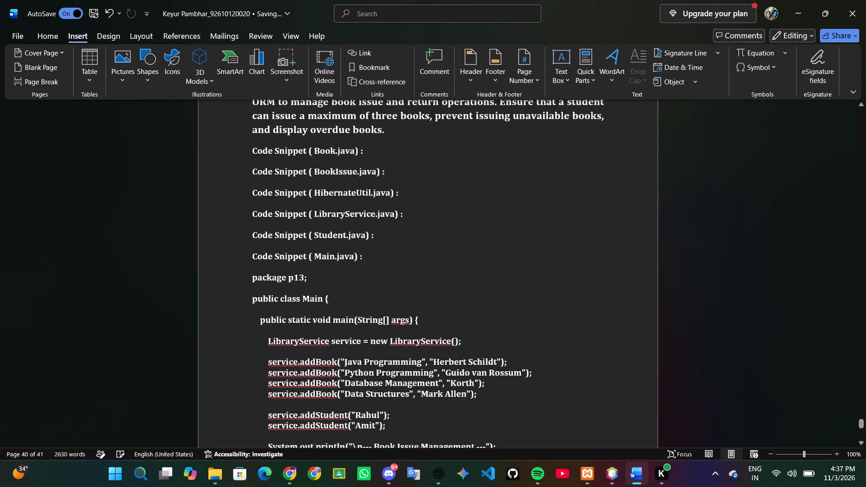
Check the cleaned Main.java code and remove the blank line between the package p13 statement and the Main class declaration.
{"action": "scroll", "coordinate": [312, 325], "scroll_direction": "down", "scroll_amount": 7}
{"action": "scroll", "coordinate": [312, 325], "scroll_direction": "up", "scroll_amount": 5}
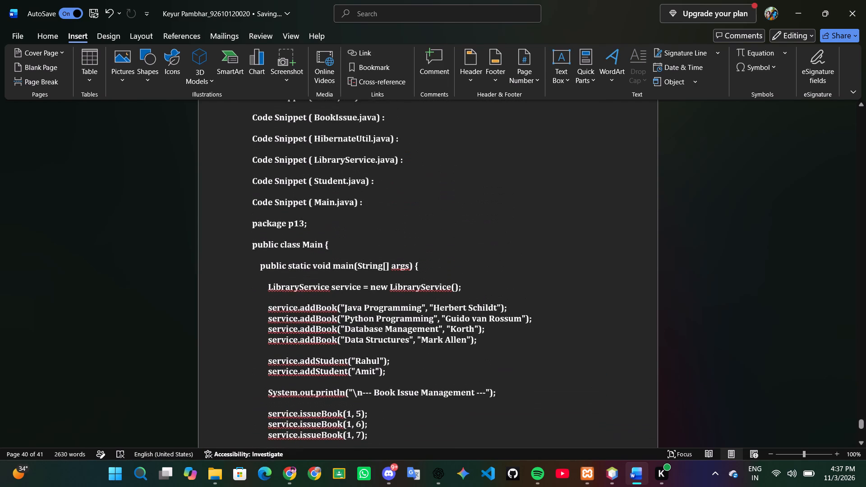
{"action": "scroll", "coordinate": [309, 315], "scroll_direction": "down", "scroll_amount": 12}
{"action": "scroll", "coordinate": [309, 315], "scroll_direction": "up", "scroll_amount": 5}
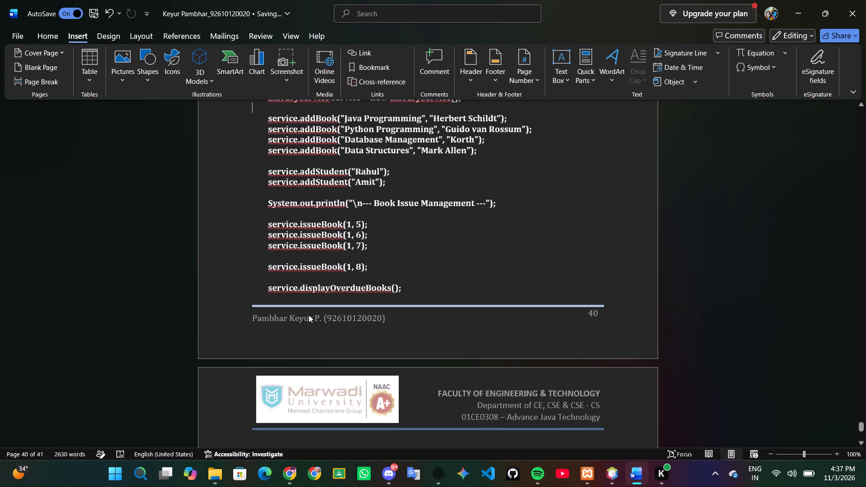
{"action": "scroll", "coordinate": [309, 315], "scroll_direction": "up", "scroll_amount": 9}
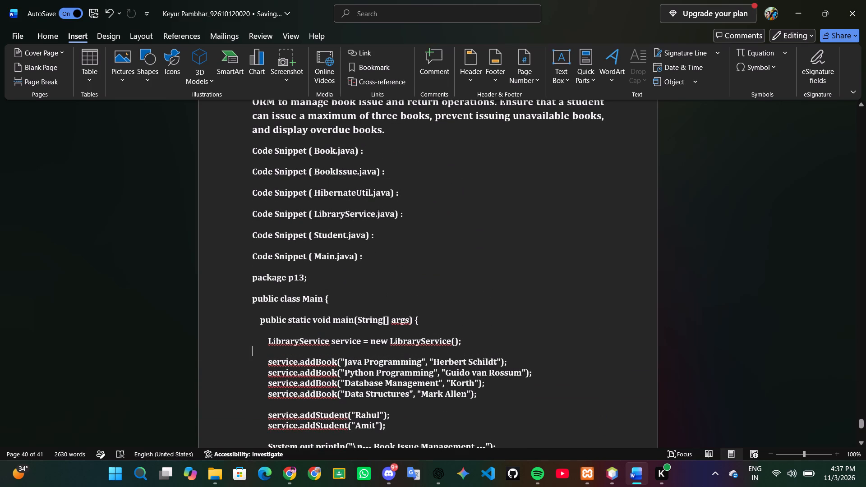
{"action": "left_click", "coordinate": [262, 292]}
{"action": "key", "text": "BackSpace"}
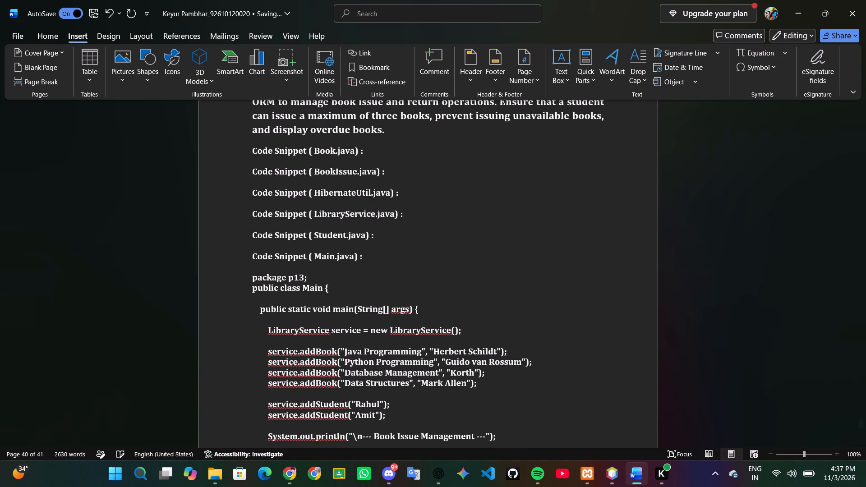
Copy the full Student.java code from the P13 project in NetBeans and paste it below the Student.java heading in Word, leaving space above it.
{"action": "scroll", "coordinate": [262, 292], "scroll_direction": "up", "scroll_amount": 1}
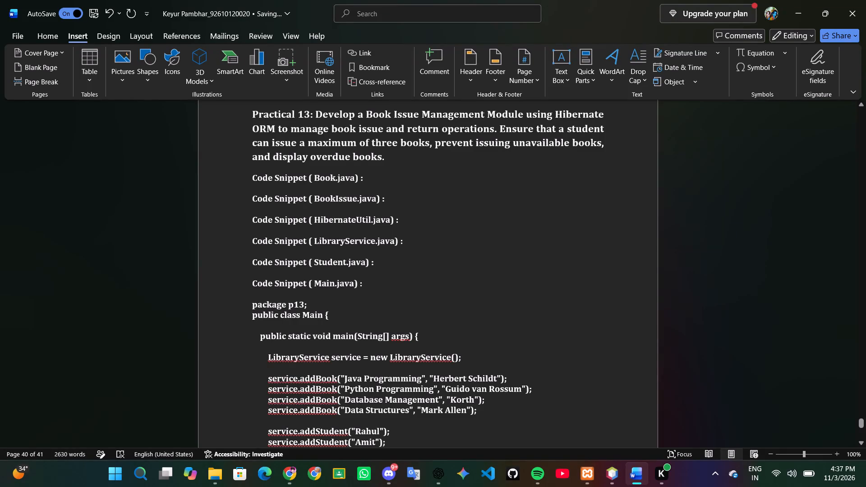
{"action": "left_click", "coordinate": [378, 264]}
{"action": "key", "text": "Return"}
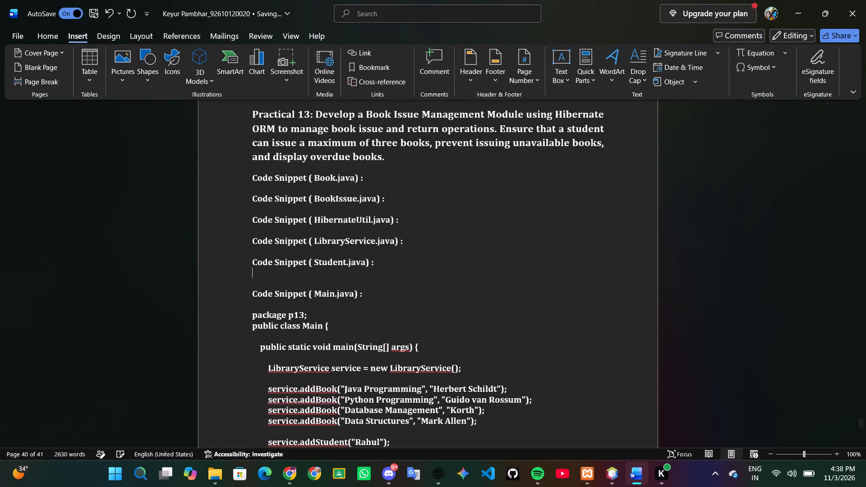
{"action": "key", "text": "Return"}
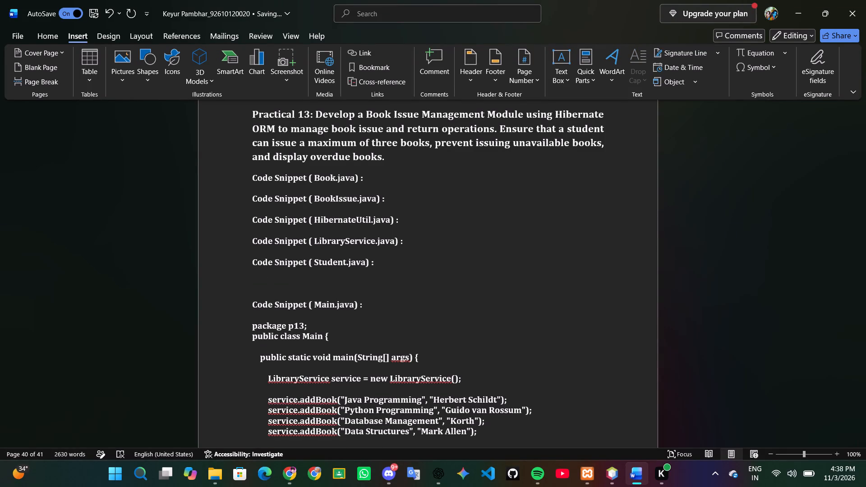
{"action": "key", "text": "alt+Tab"}
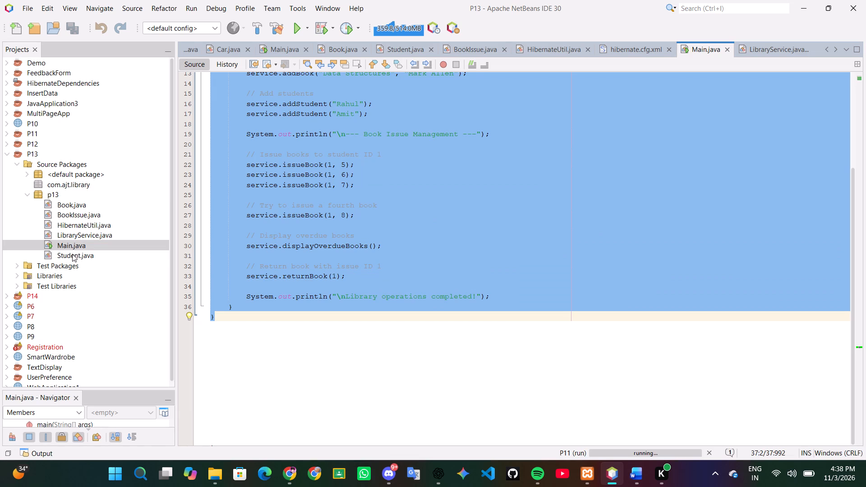
{"action": "double_click", "coordinate": [71, 256]}
{"action": "double_click", "coordinate": [83, 257]}
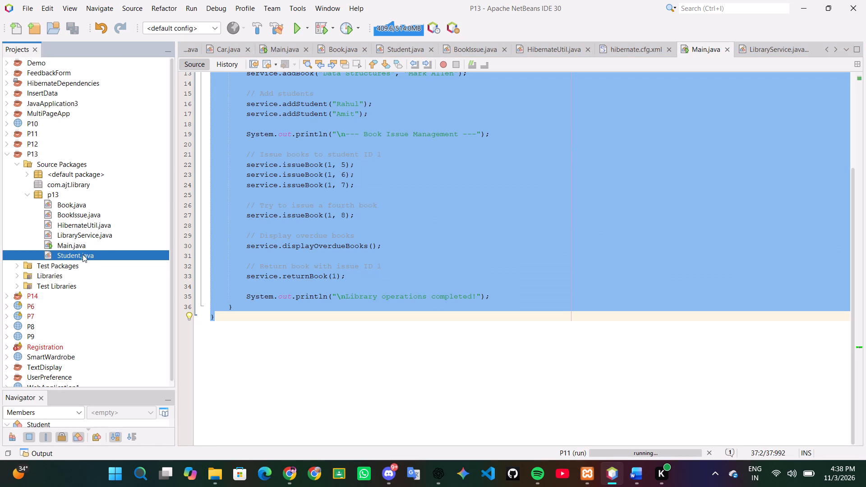
{"action": "double_click", "coordinate": [80, 247]}
{"action": "left_click", "coordinate": [366, 267]}
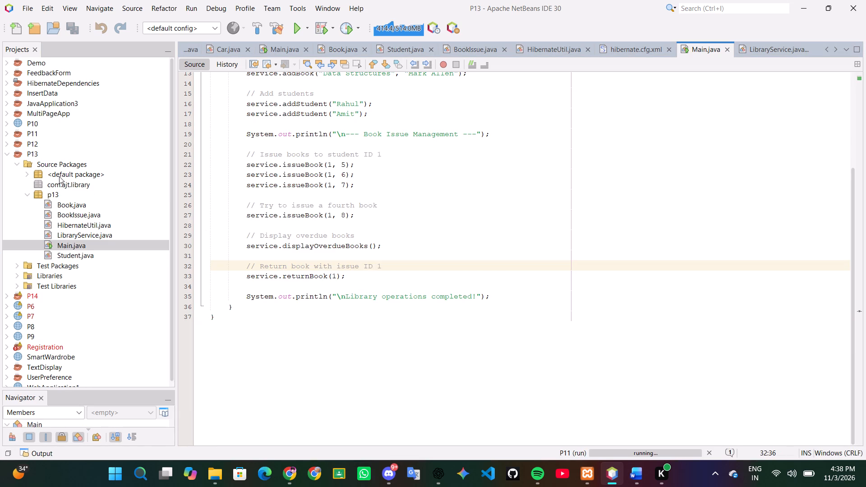
{"action": "double_click", "coordinate": [79, 255]}
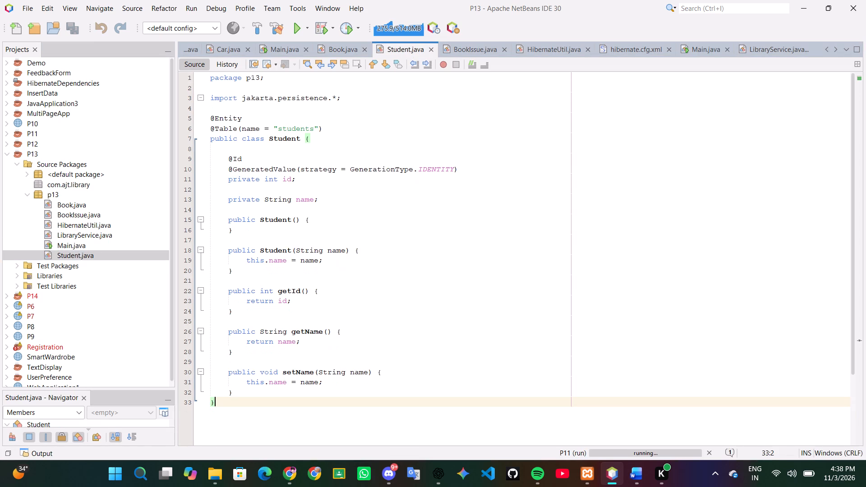
{"action": "scroll", "coordinate": [299, 352], "scroll_direction": "up", "scroll_amount": 5}
{"action": "key", "text": "ctrl+a"}
{"action": "key", "text": "ctrl+c"}
{"action": "key", "text": "alt+Tab"}
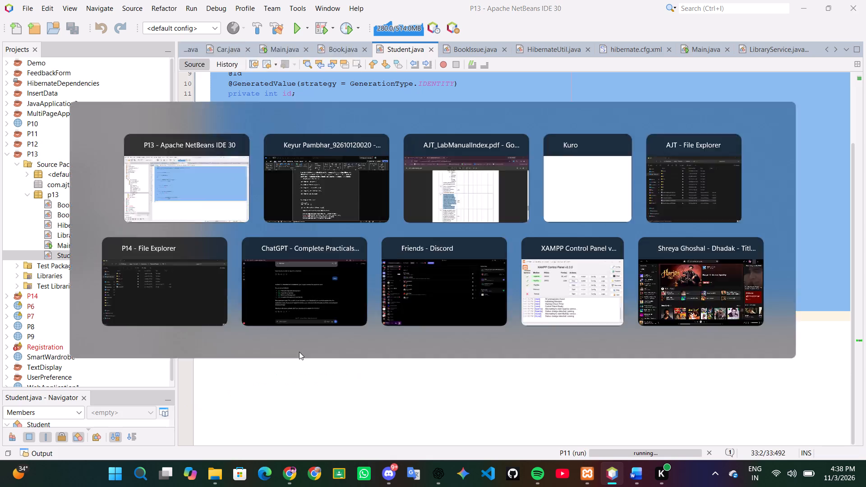
{"action": "key", "text": "ctrl+v"}
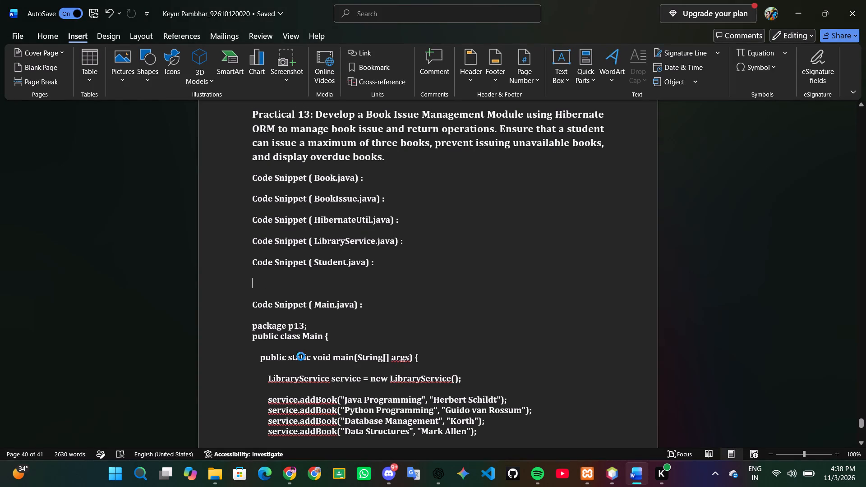
Insert an extra line between the end of the Student.java code and the Main.java heading.
{"action": "scroll", "coordinate": [301, 356], "scroll_direction": "down", "scroll_amount": 8}
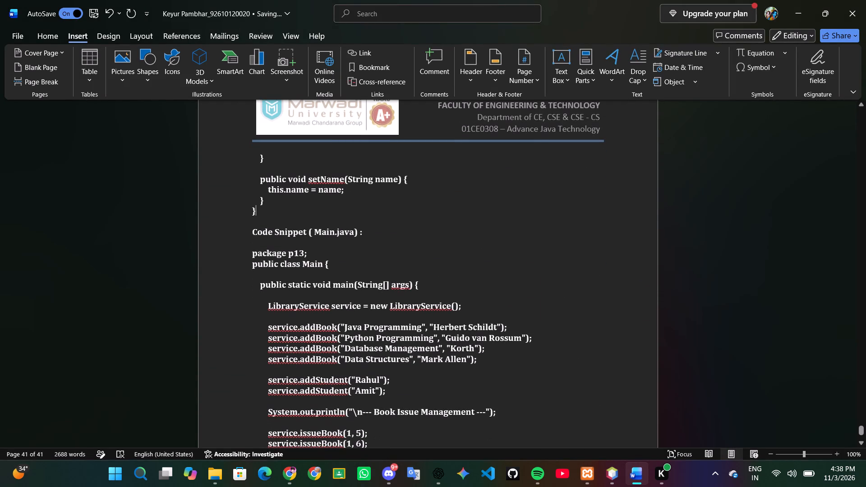
{"action": "left_click", "coordinate": [253, 226]}
{"action": "left_click", "coordinate": [263, 216]}
{"action": "key", "text": "Return"}
{"action": "scroll", "coordinate": [318, 228], "scroll_direction": "up", "scroll_amount": 7}
{"action": "scroll", "coordinate": [318, 228], "scroll_direction": "up", "scroll_amount": 20}
{"action": "scroll", "coordinate": [318, 228], "scroll_direction": "up", "scroll_amount": 2}
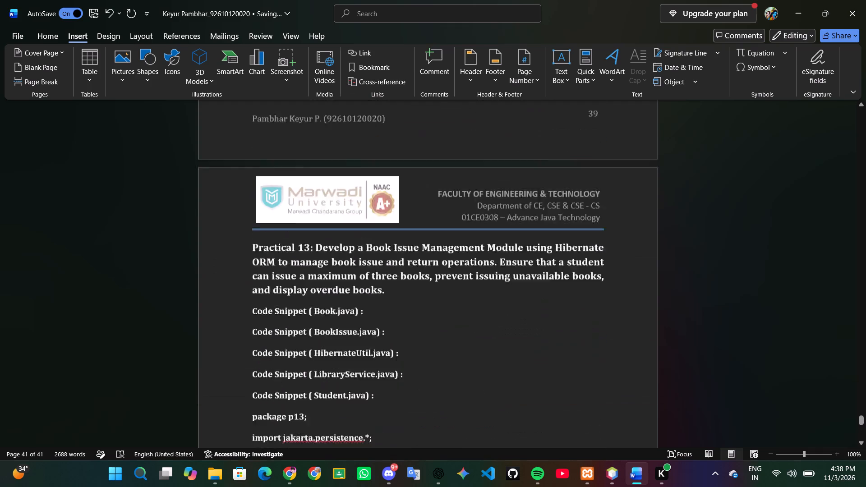
Remove the blank line between the package p13 statement and the jakarta.persistence import in the pasted Student.java code.
{"action": "scroll", "coordinate": [318, 228], "scroll_direction": "up", "scroll_amount": 1}
{"action": "scroll", "coordinate": [318, 228], "scroll_direction": "down", "scroll_amount": 9}
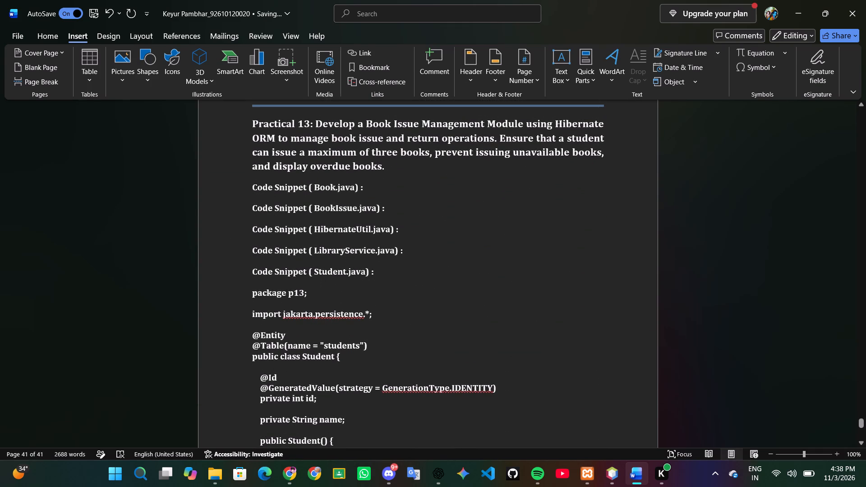
{"action": "left_click", "coordinate": [267, 307]}
{"action": "key", "text": "BackSpace"}
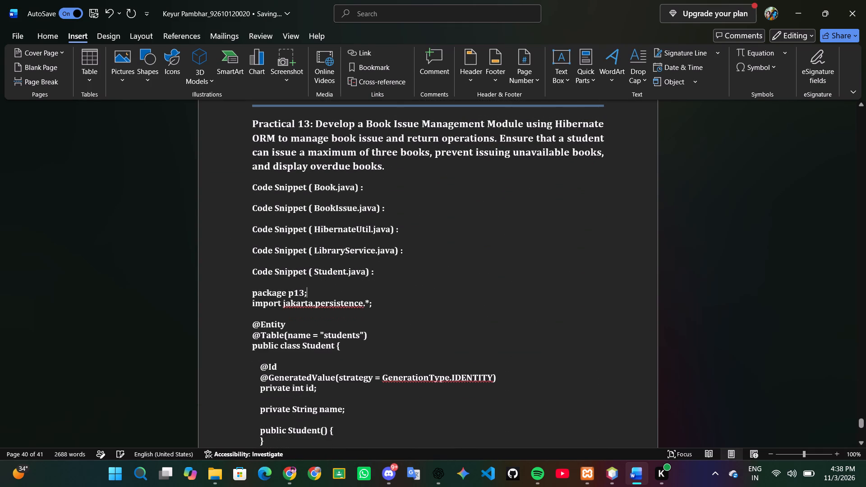
Copy the full LibraryService.java code from the P13 project in NetBeans and paste it below the LibraryService.java heading in Word, leaving space around it.
{"action": "scroll", "coordinate": [294, 318], "scroll_direction": "up", "scroll_amount": 1}
{"action": "left_click", "coordinate": [400, 279]}
{"action": "left_click", "coordinate": [407, 277]}
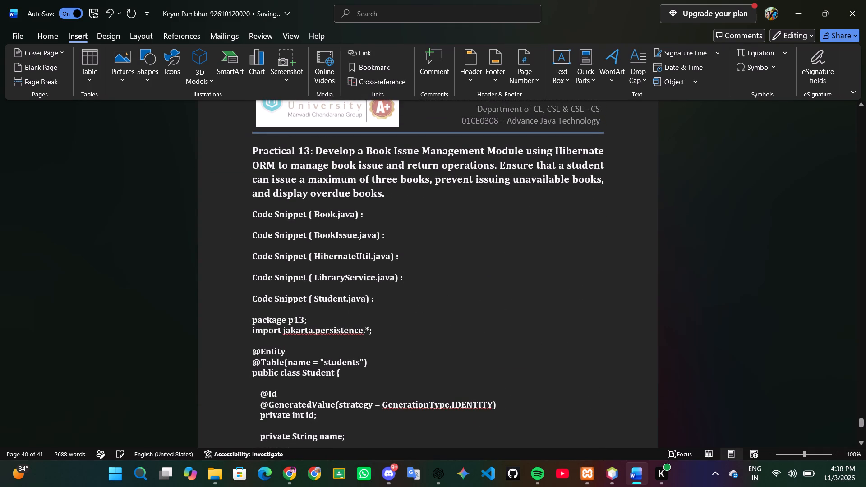
{"action": "key", "text": "Return"}
{"action": "key", "text": "Return"}
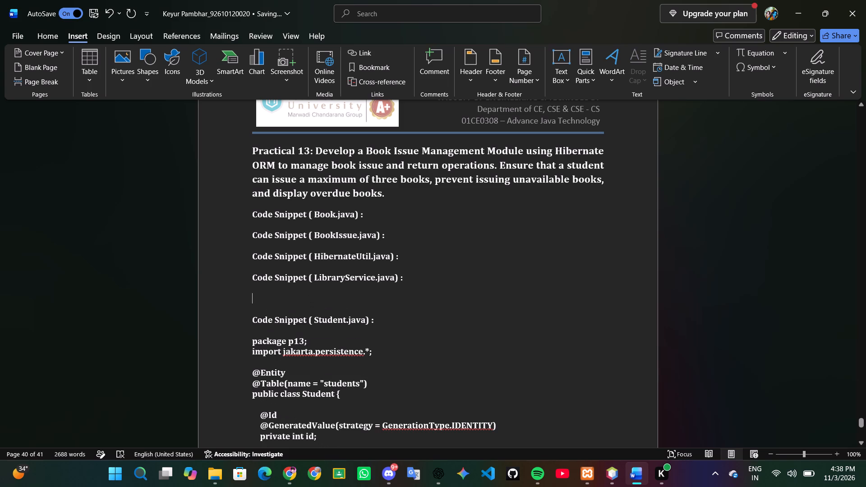
{"action": "key", "text": "Return"}
{"action": "key", "text": "Up"}
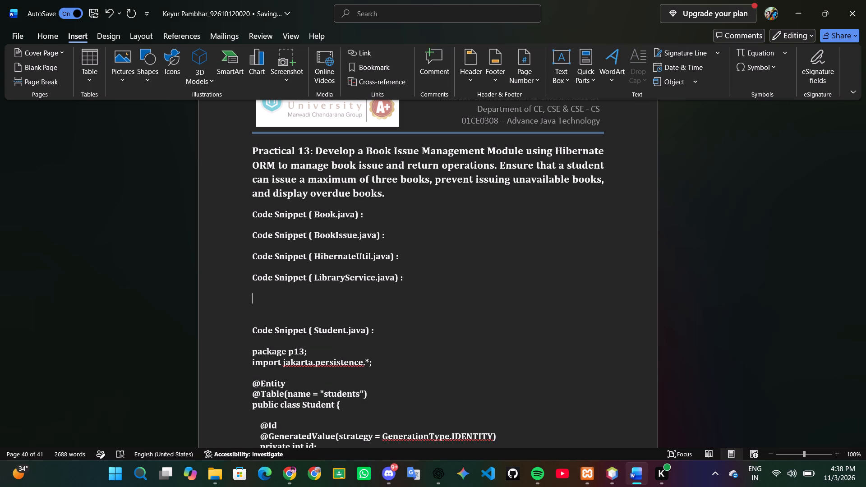
{"action": "key", "text": "alt+Tab"}
{"action": "double_click", "coordinate": [89, 236]}
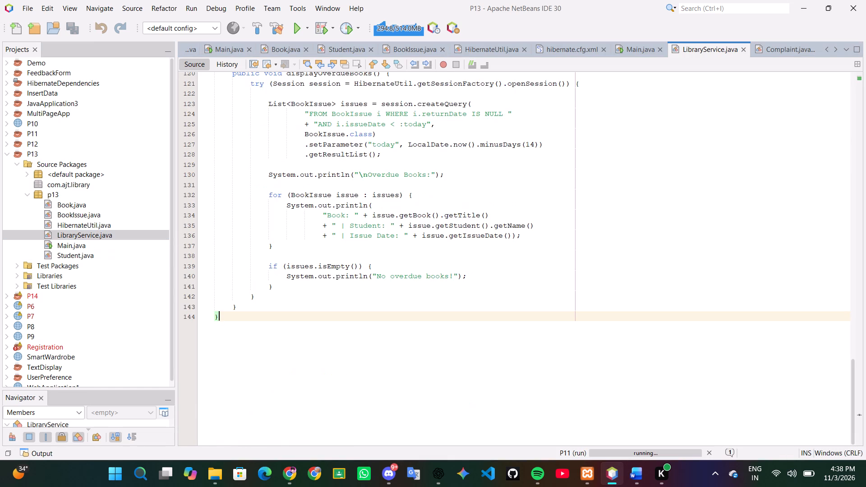
{"action": "scroll", "coordinate": [348, 243], "scroll_direction": "up", "scroll_amount": 14}
{"action": "scroll", "coordinate": [348, 285], "scroll_direction": "up", "scroll_amount": 8}
{"action": "left_click", "coordinate": [348, 285]}
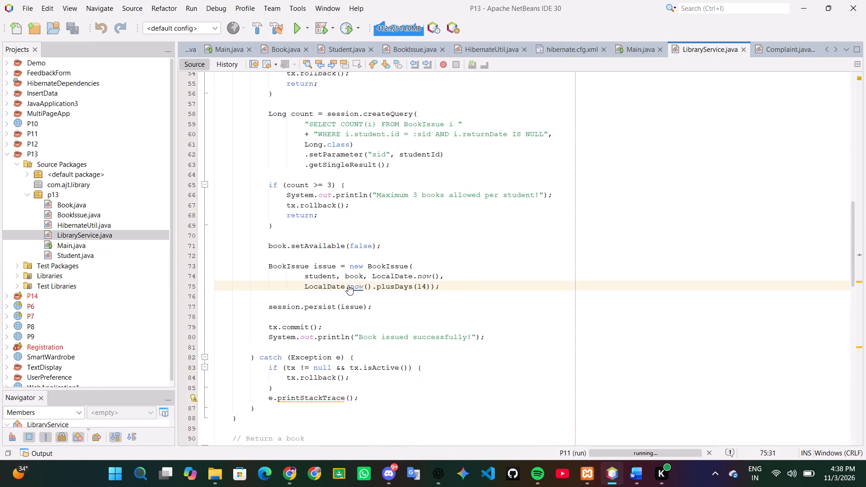
{"action": "key", "text": "ctrl+a"}
{"action": "key", "text": "ctrl+c"}
{"action": "key", "text": "alt+Tab"}
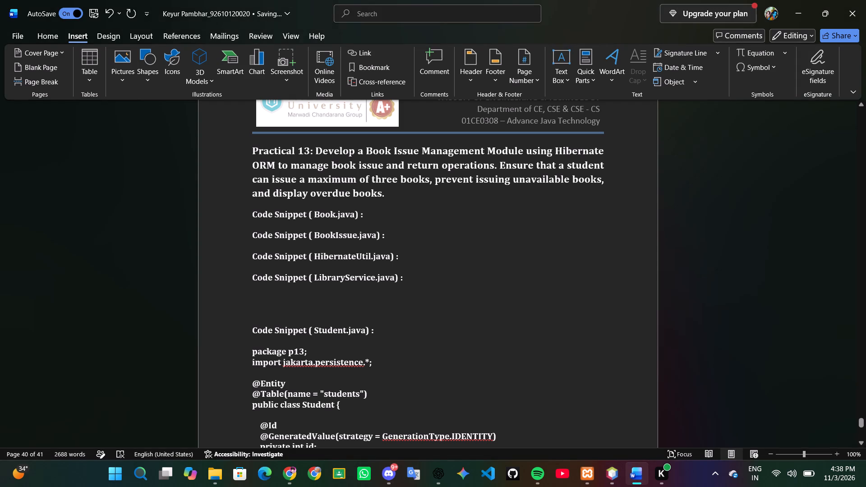
{"action": "key", "text": "ctrl+v"}
Delete the "Display overdue books" comment above the displayOverdueBooks method in the pasted LibraryService.java code.
{"action": "scroll", "coordinate": [290, 332], "scroll_direction": "up", "scroll_amount": 4}
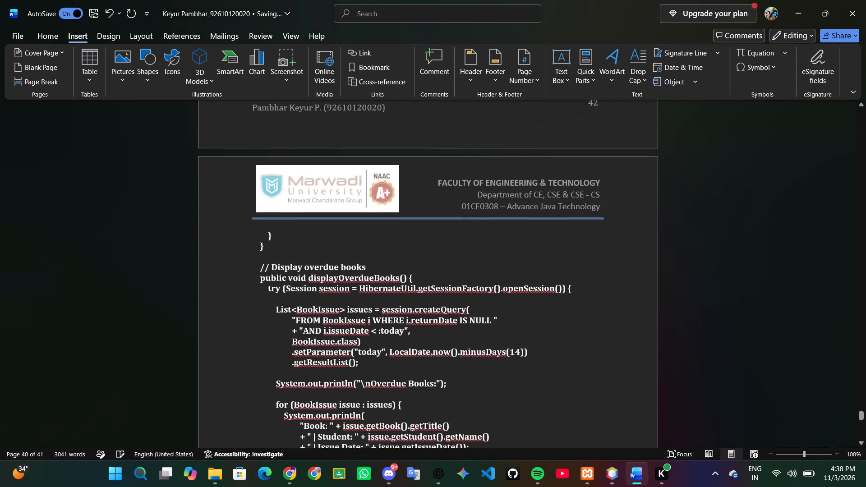
{"action": "scroll", "coordinate": [289, 332], "scroll_direction": "down", "scroll_amount": 15}
{"action": "scroll", "coordinate": [289, 332], "scroll_direction": "up", "scroll_amount": 12}
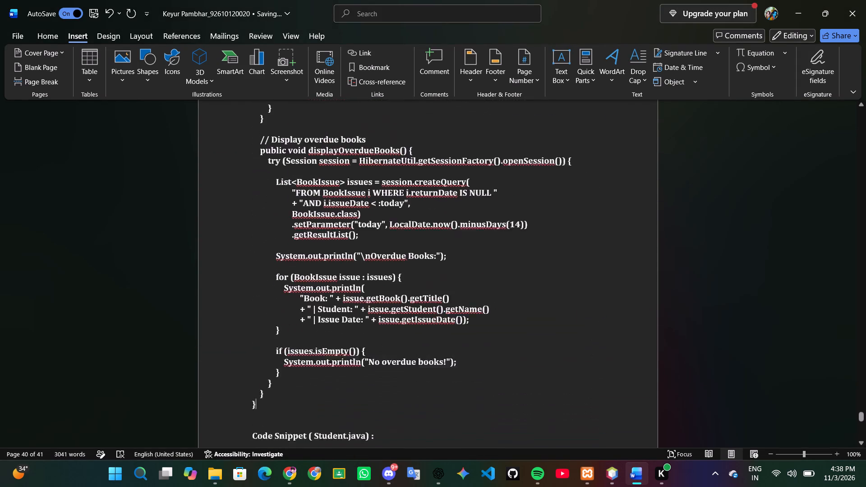
{"action": "scroll", "coordinate": [289, 332], "scroll_direction": "up", "scroll_amount": 3}
{"action": "scroll", "coordinate": [289, 332], "scroll_direction": "down", "scroll_amount": 8}
{"action": "scroll", "coordinate": [289, 332], "scroll_direction": "up", "scroll_amount": 6}
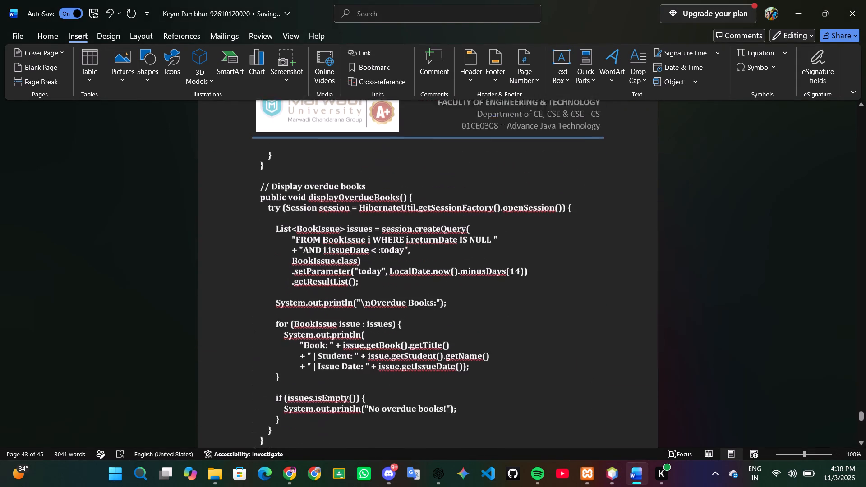
{"action": "left_click", "coordinate": [272, 209]}
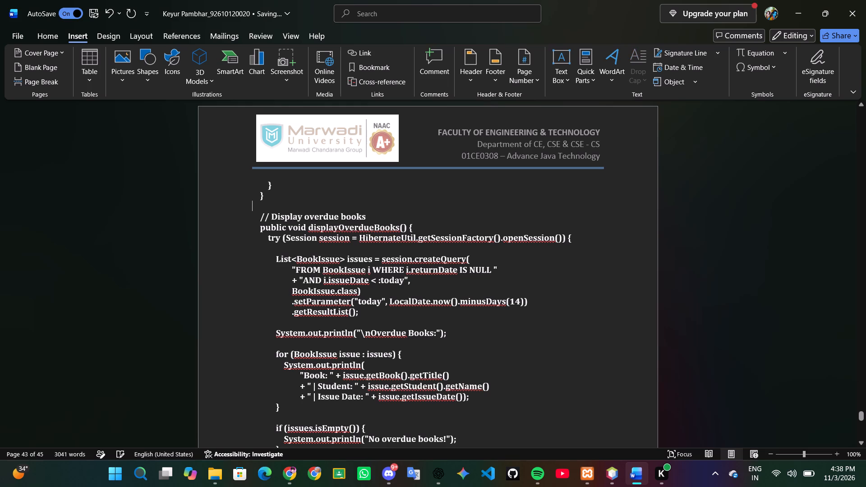
{"action": "left_click", "coordinate": [364, 216], "text": "shift"}
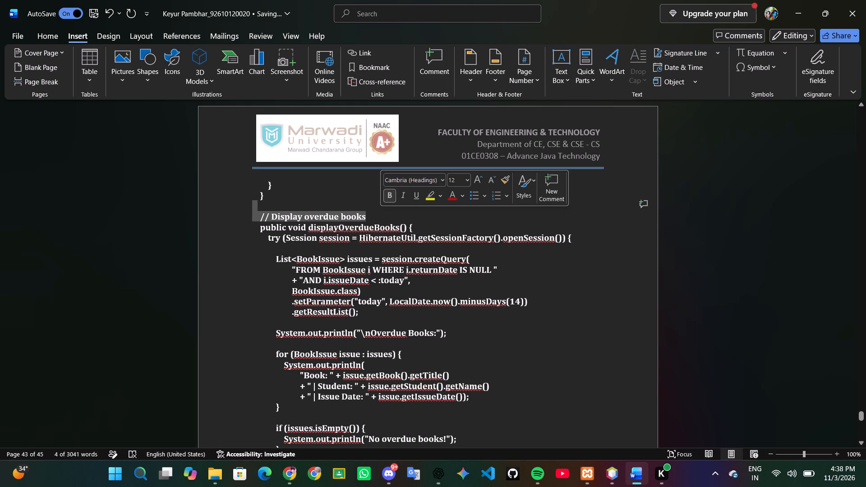
{"action": "key", "text": "BackSpace"}
Delete the "Return a book" and "Issue a book" comments above their methods in the LibraryService.java code.
{"action": "scroll", "coordinate": [364, 289], "scroll_direction": "up", "scroll_amount": 8}
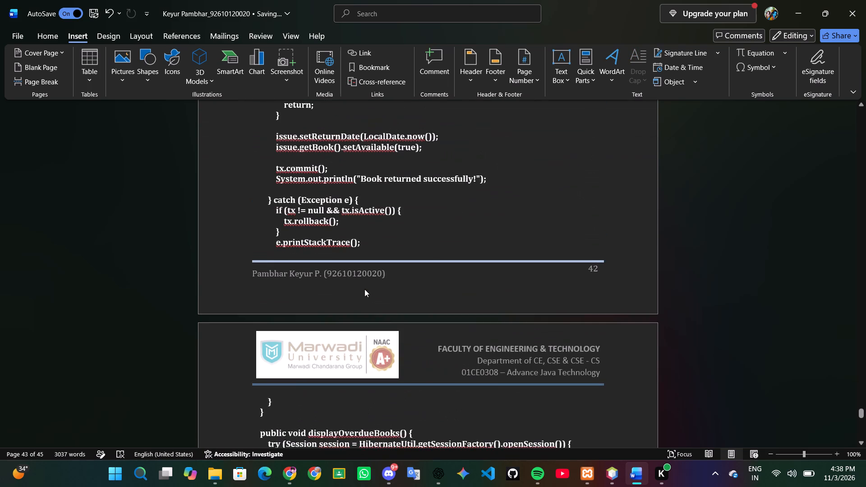
{"action": "scroll", "coordinate": [364, 289], "scroll_direction": "up", "scroll_amount": 11}
{"action": "left_click", "coordinate": [271, 262]}
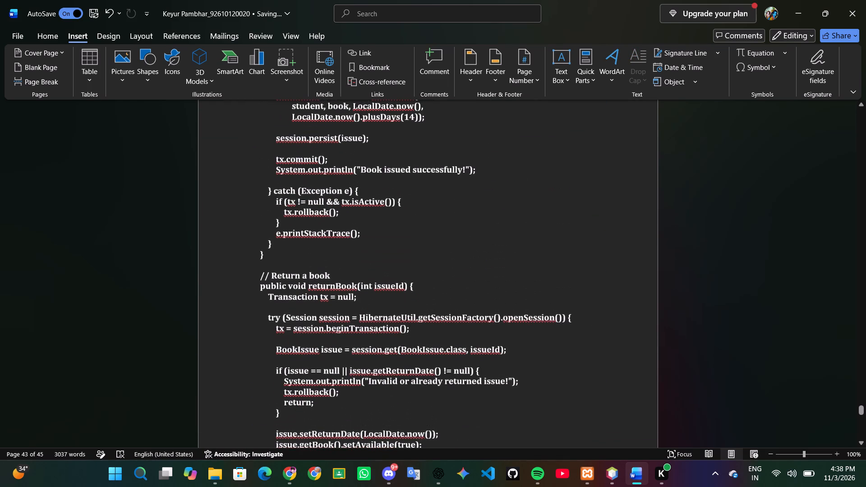
{"action": "left_click", "coordinate": [331, 274], "text": "shift"}
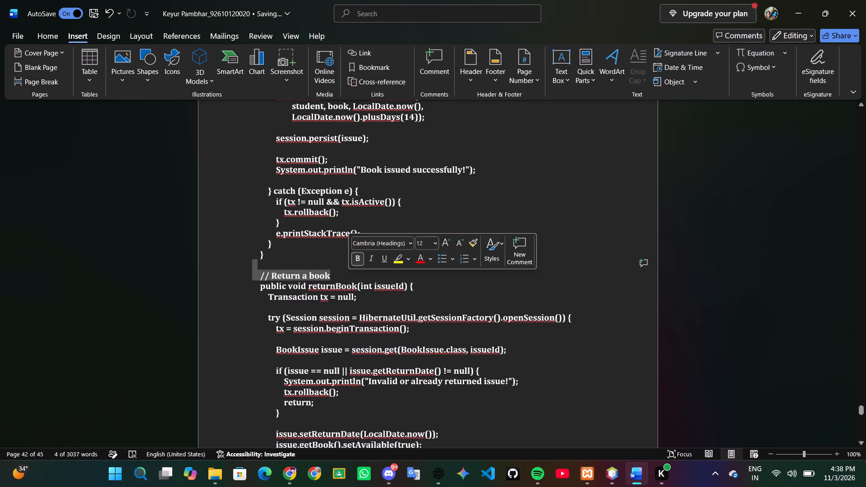
{"action": "key", "text": "BackSpace"}
{"action": "scroll", "coordinate": [342, 276], "scroll_direction": "up", "scroll_amount": 16}
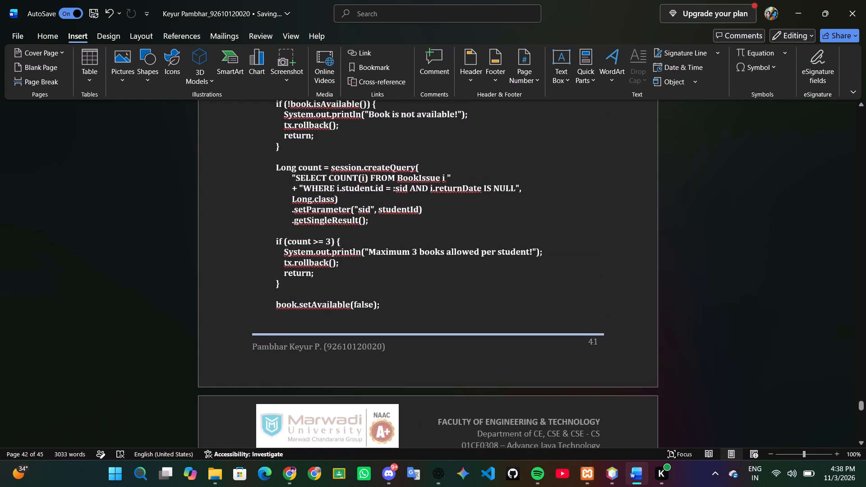
{"action": "scroll", "coordinate": [342, 276], "scroll_direction": "up", "scroll_amount": 10}
{"action": "left_click", "coordinate": [289, 253]}
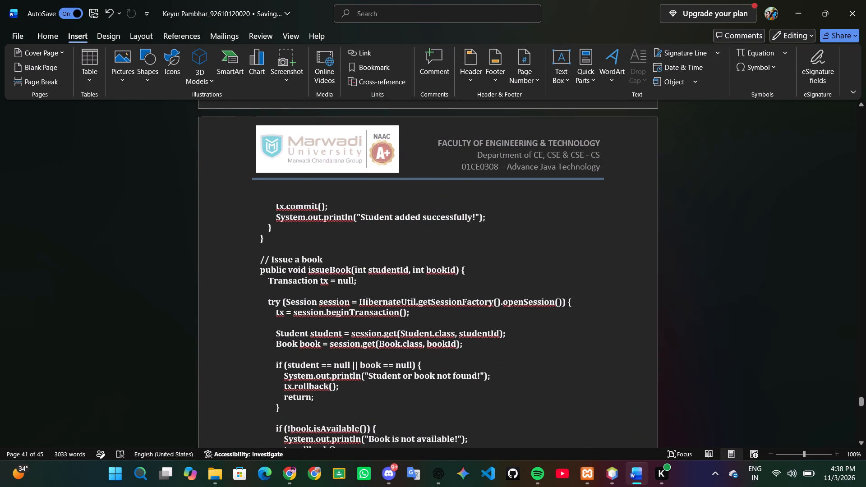
{"action": "left_click", "coordinate": [279, 244]}
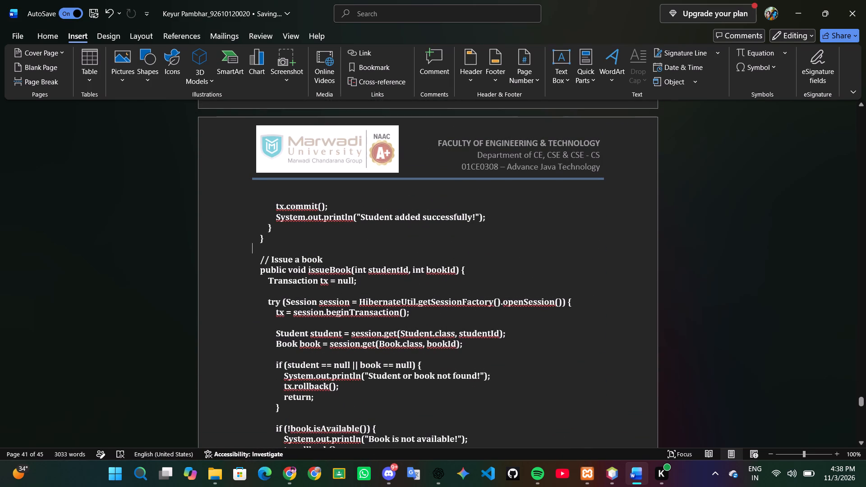
{"action": "left_click", "coordinate": [322, 258], "text": "shift"}
{"action": "key", "text": "BackSpace"}
Delete the "Add a new student" and "Add a new book" comments above their methods in the LibraryService.java code.
{"action": "scroll", "coordinate": [277, 302], "scroll_direction": "up", "scroll_amount": 13}
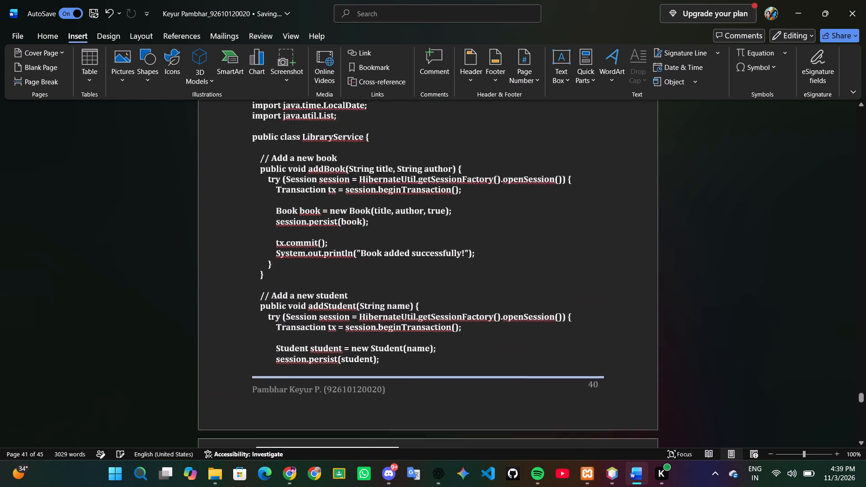
{"action": "left_click", "coordinate": [281, 316]}
{"action": "left_click", "coordinate": [348, 325], "text": "shift"}
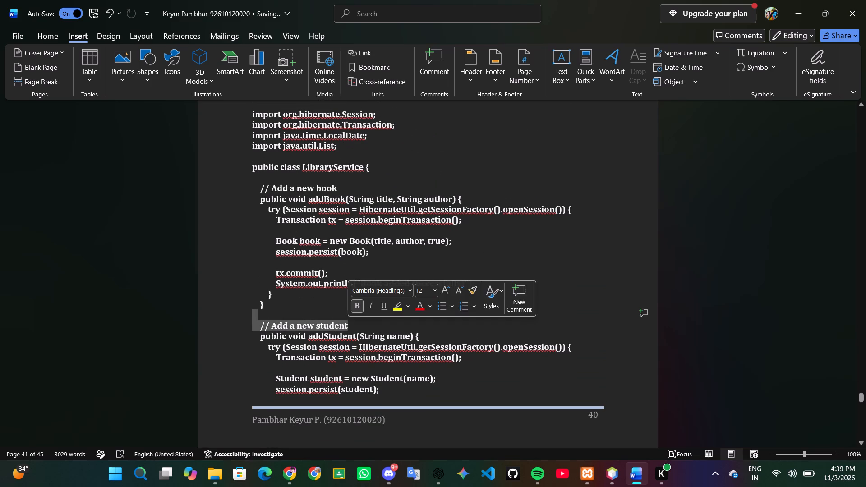
{"action": "key", "text": "BackSpace"}
{"action": "scroll", "coordinate": [304, 315], "scroll_direction": "up", "scroll_amount": 6}
{"action": "left_click", "coordinate": [275, 340]}
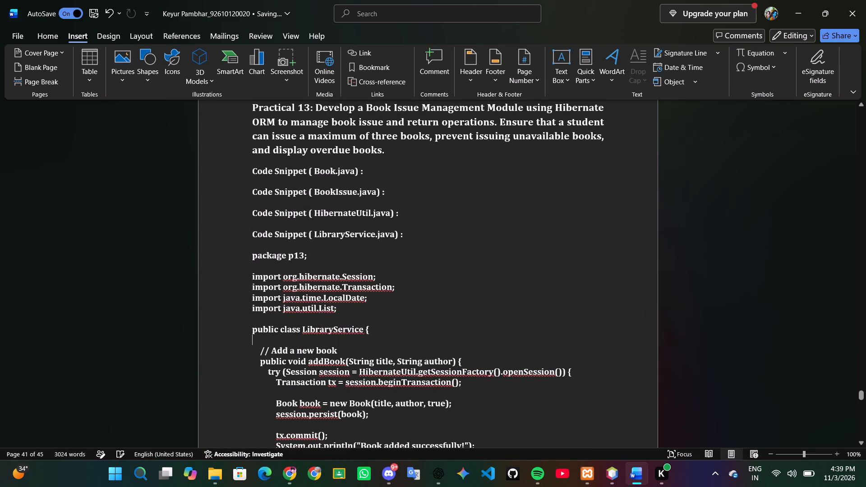
{"action": "left_click", "coordinate": [338, 349], "text": "shift"}
{"action": "key", "text": "BackSpace"}
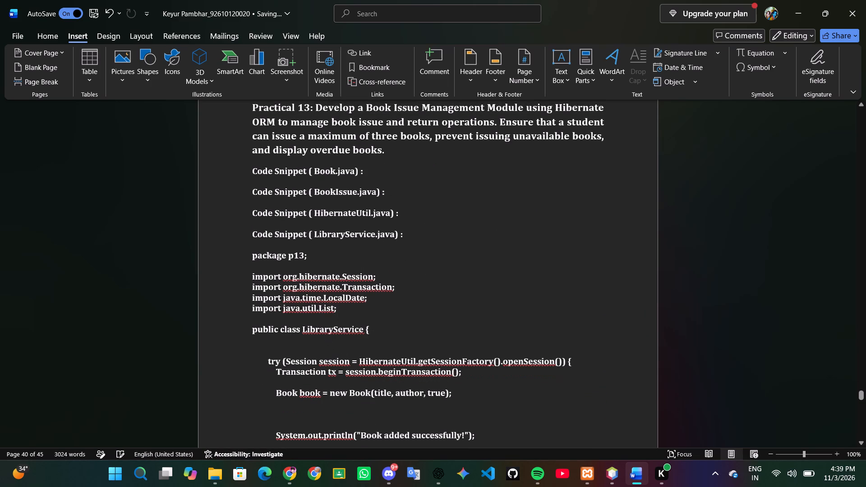
Remove the blank line between the package p13 statement and the imports in the LibraryService.java code.
{"action": "left_click", "coordinate": [268, 269]}
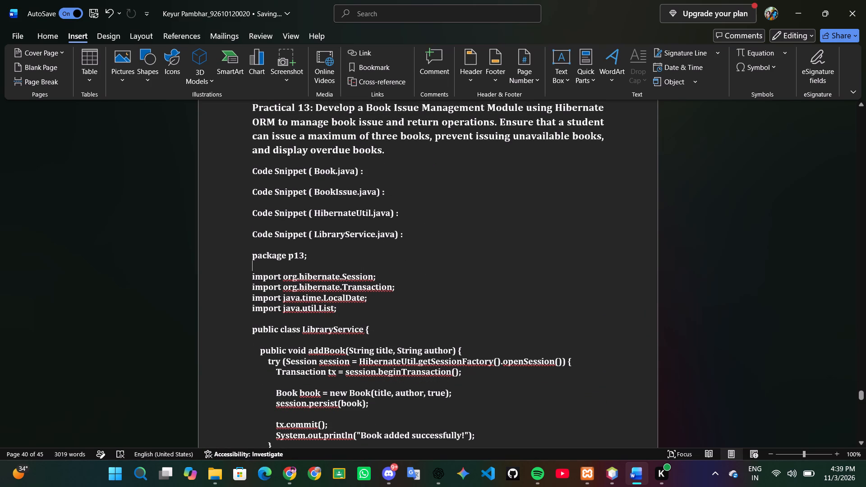
{"action": "key", "text": "BackSpace"}
Copy the full HibernateUtil.java code from the P13 project in NetBeans and paste it below the HibernateUtil.java heading in Word, leaving space around it.
{"action": "scroll", "coordinate": [323, 277], "scroll_direction": "up", "scroll_amount": 1}
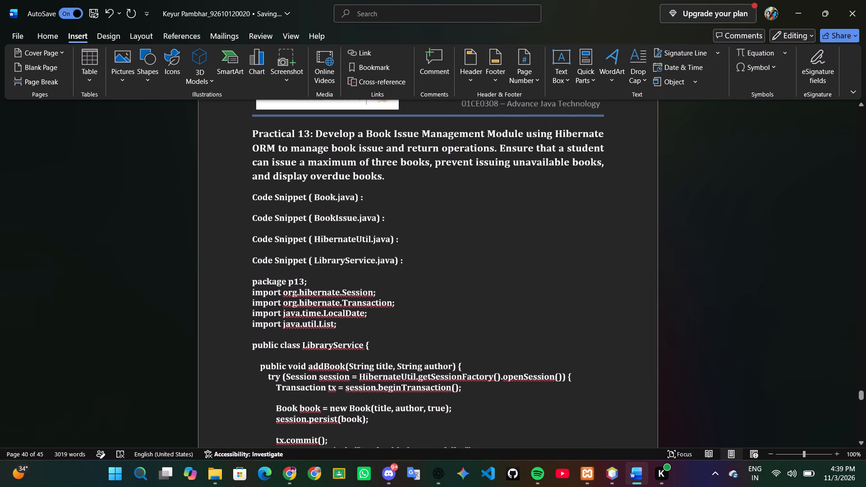
{"action": "left_click", "coordinate": [404, 241]}
{"action": "key", "text": "Return"}
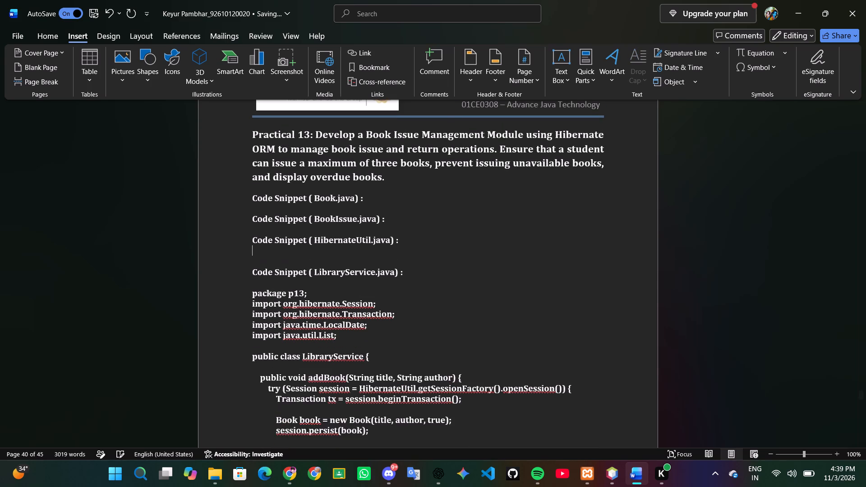
{"action": "key", "text": "Return"}
{"action": "key", "text": "Return"}
{"action": "key", "text": "Up"}
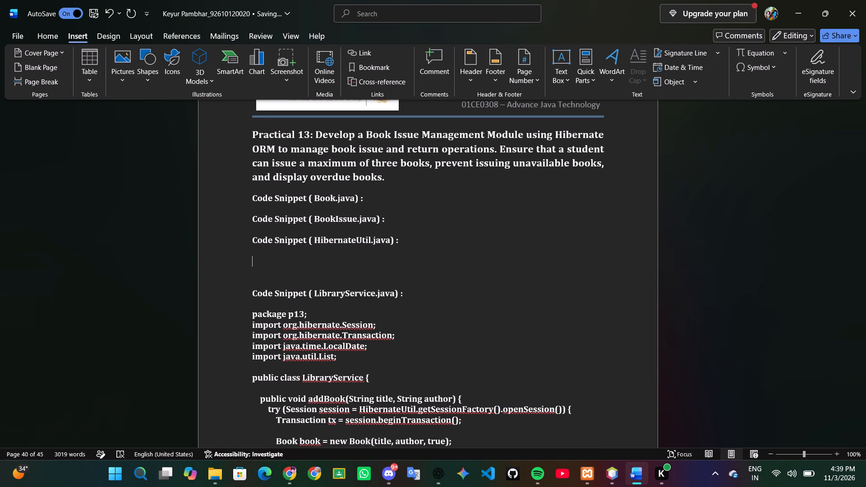
{"action": "key", "text": "alt+Tab"}
{"action": "double_click", "coordinate": [83, 222]}
{"action": "left_click", "coordinate": [431, 249]}
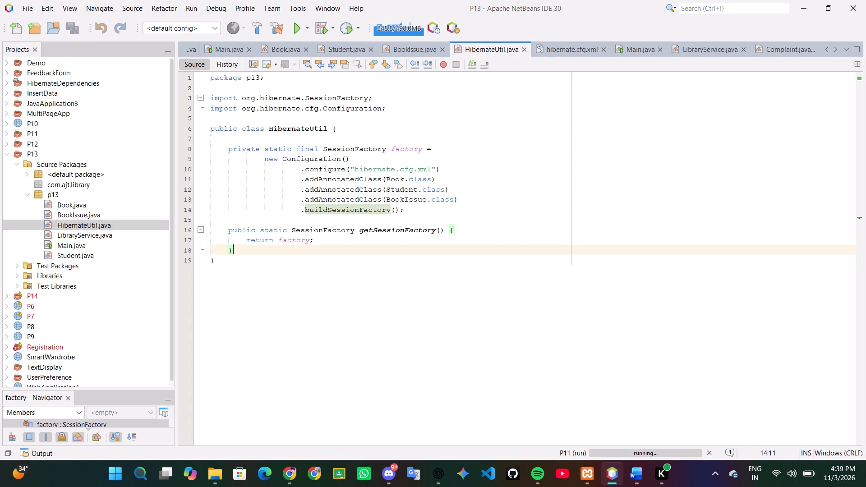
{"action": "key", "text": "ctrl+a"}
{"action": "key", "text": "ctrl+c"}
{"action": "key", "text": "alt+Tab"}
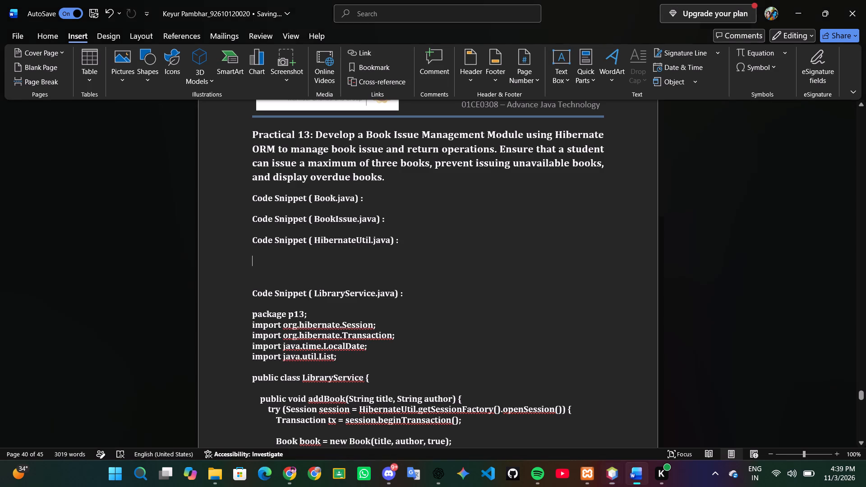
{"action": "key", "text": "ctrl+v"}
Remove the blank line between the package p13 statement and the imports in the pasted HibernateUtil.java code.
{"action": "scroll", "coordinate": [314, 309], "scroll_direction": "down", "scroll_amount": 3}
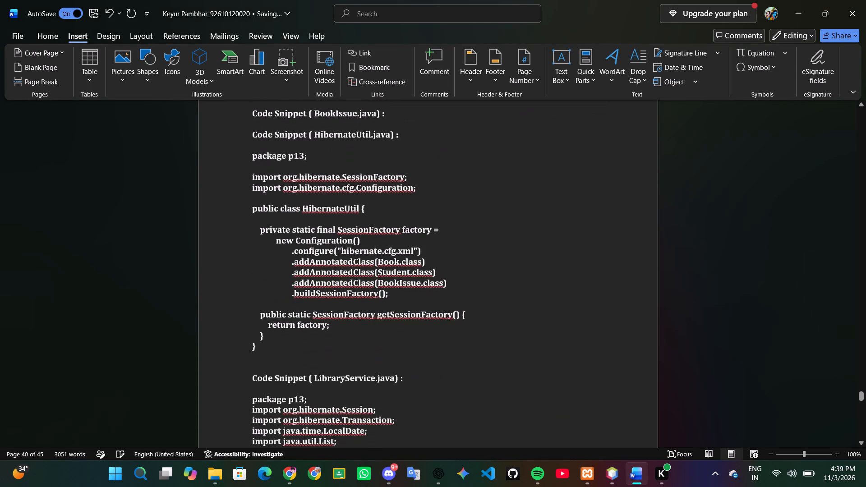
{"action": "scroll", "coordinate": [279, 346], "scroll_direction": "up", "scroll_amount": 3}
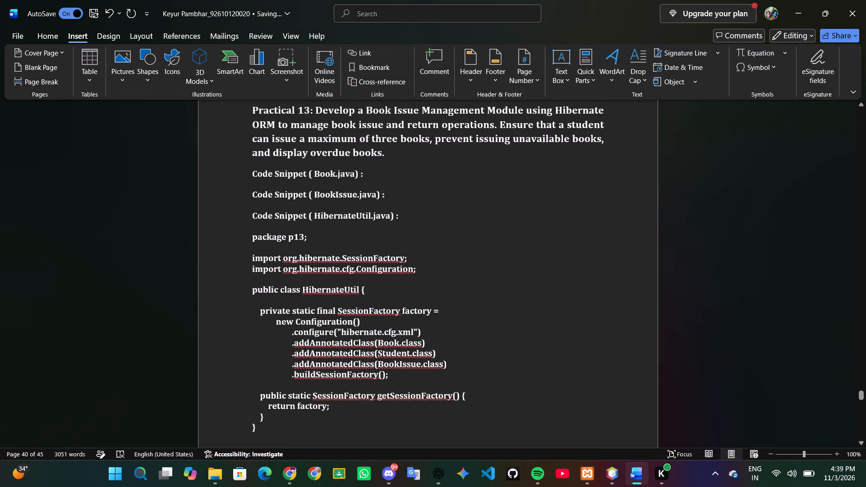
{"action": "left_click", "coordinate": [274, 248]}
{"action": "key", "text": "BackSpace"}
Copy the full BookIssue.java code from the P13 project in NetBeans and paste it below the BookIssue.java heading in Word, leaving space around it.
{"action": "scroll", "coordinate": [346, 242], "scroll_direction": "up", "scroll_amount": 2}
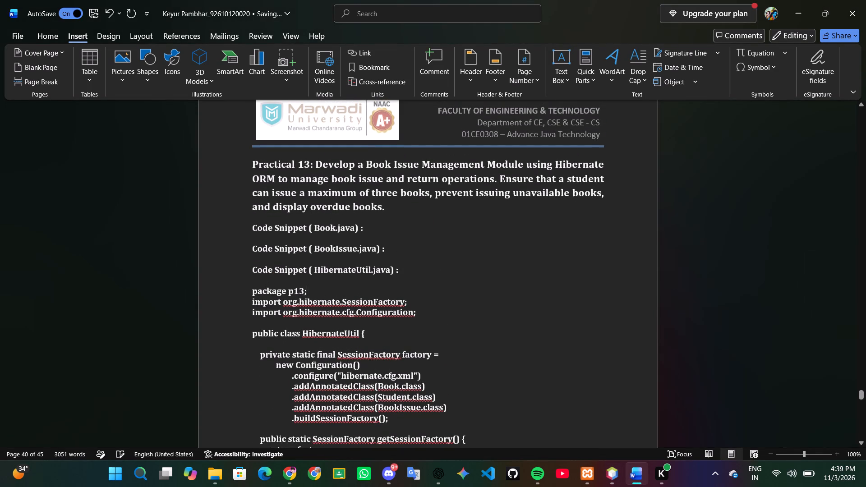
{"action": "left_click", "coordinate": [390, 246]}
{"action": "key", "text": "Return"}
{"action": "key", "text": "Return"}
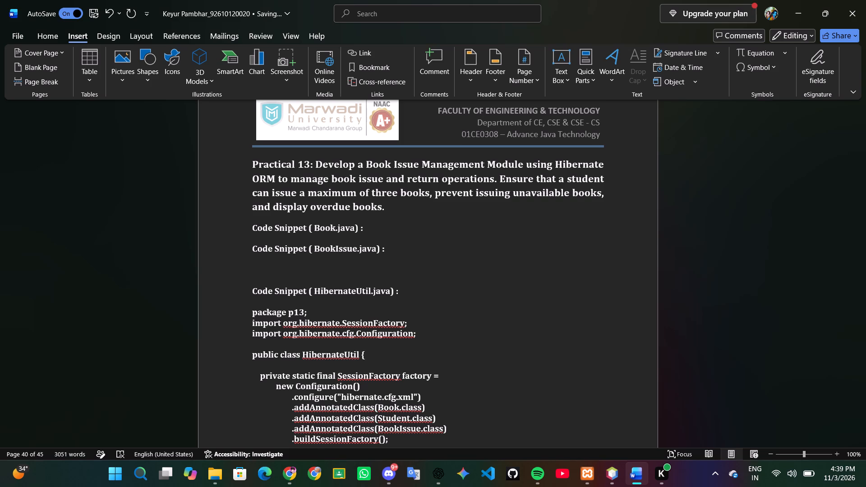
{"action": "key", "text": "Return"}
{"action": "key", "text": "Up"}
{"action": "key", "text": "alt+Tab"}
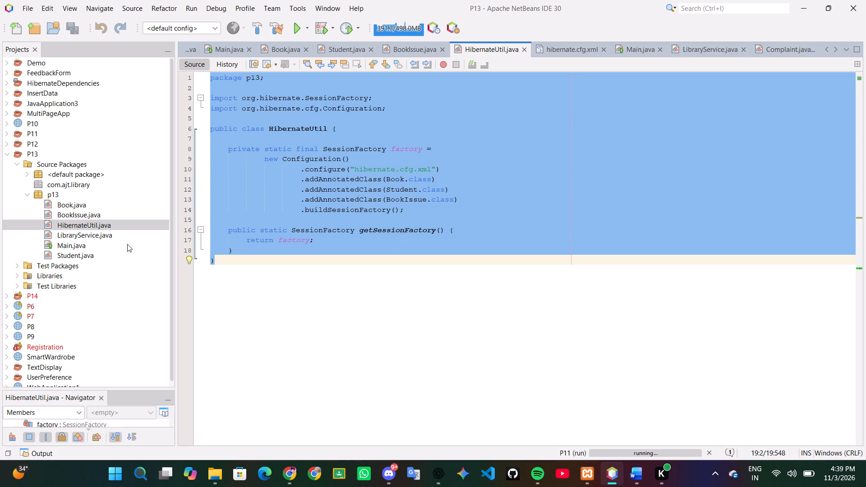
{"action": "double_click", "coordinate": [81, 215]}
{"action": "left_click", "coordinate": [360, 266]}
{"action": "key", "text": "ctrl+a"}
{"action": "key", "text": "ctrl+c"}
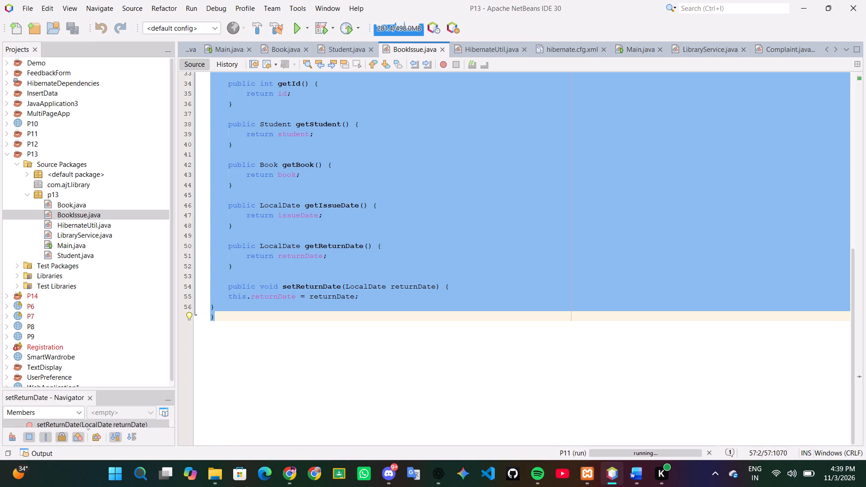
{"action": "key", "text": "alt+Tab"}
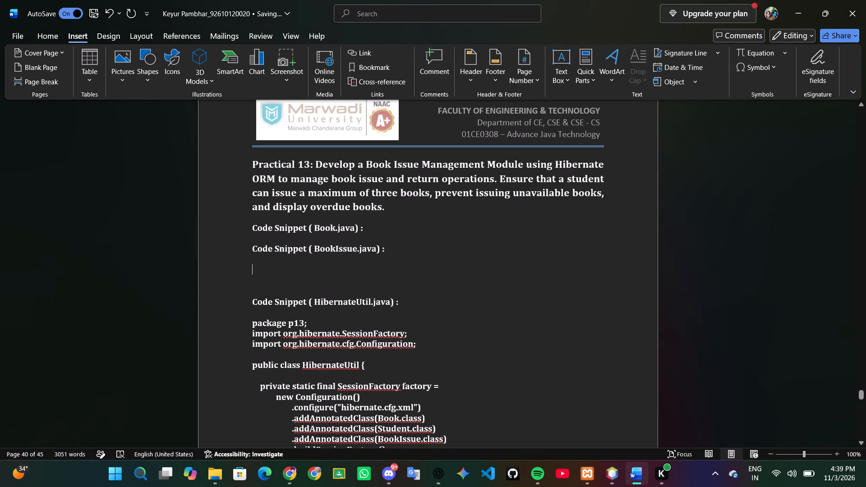
{"action": "key", "text": "ctrl+v"}
Remove the blank line between the package p13 statement and the imports in the pasted BookIssue.java code.
{"action": "scroll", "coordinate": [279, 262], "scroll_direction": "up", "scroll_amount": 16}
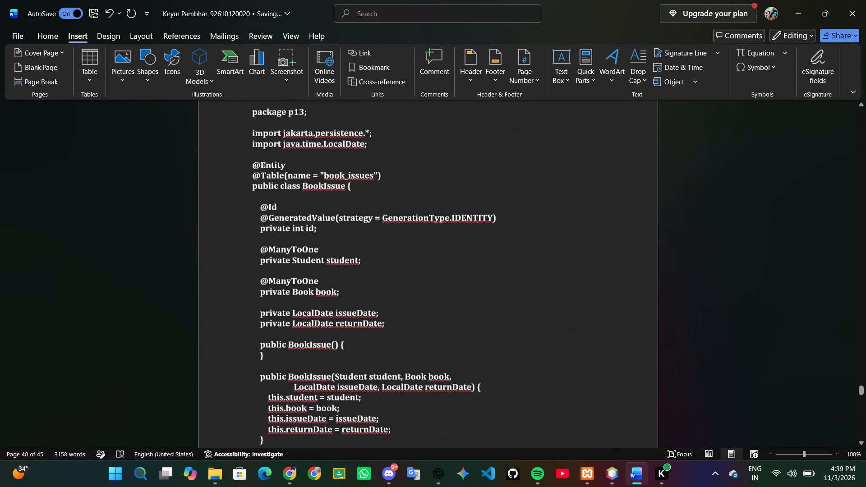
{"action": "scroll", "coordinate": [279, 262], "scroll_direction": "up", "scroll_amount": 6}
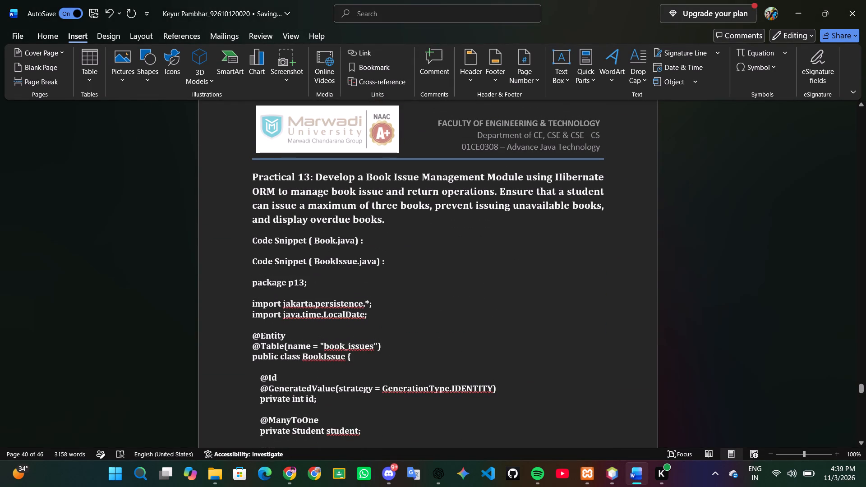
{"action": "left_click", "coordinate": [273, 298]}
{"action": "key", "text": "BackSpace"}
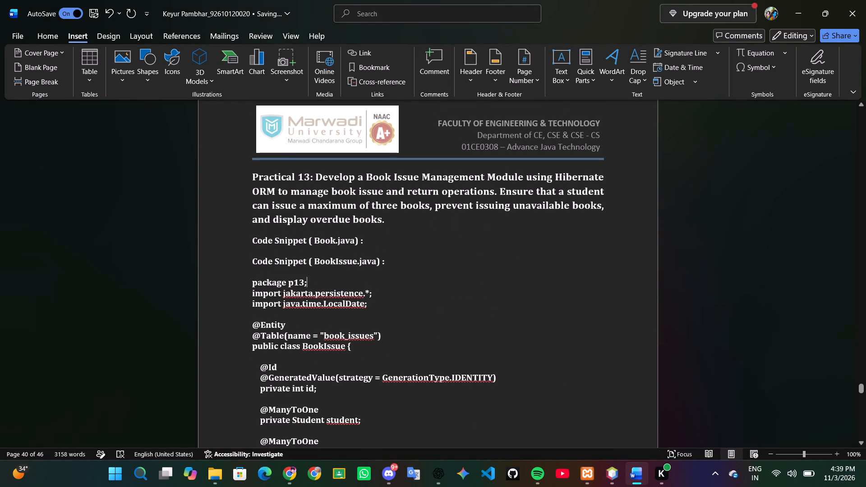
Copy the full Book.java code from the P13 project in NetBeans and paste it below the Book.java heading in Word, leaving space around it.
{"action": "left_click", "coordinate": [365, 239]}
{"action": "key", "text": "Return"}
{"action": "key", "text": "Return"}
{"action": "key", "text": "Return"}
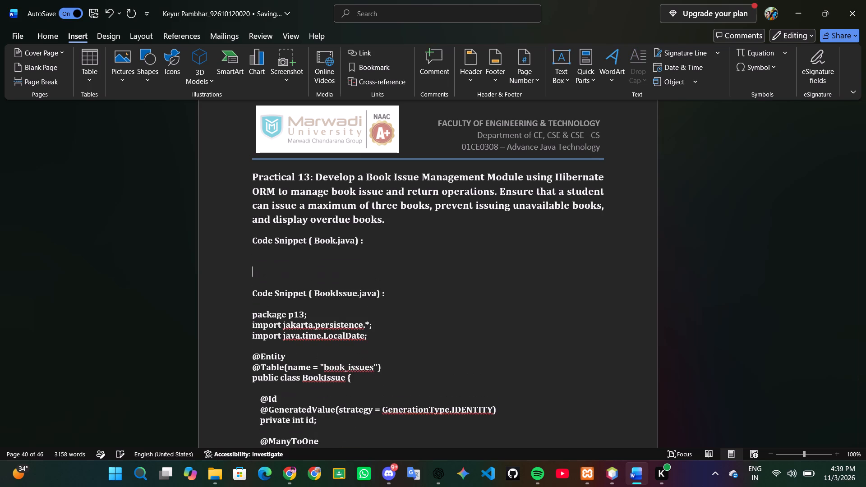
{"action": "key", "text": "Up"}
{"action": "key", "text": "alt+Tab"}
{"action": "double_click", "coordinate": [79, 203]}
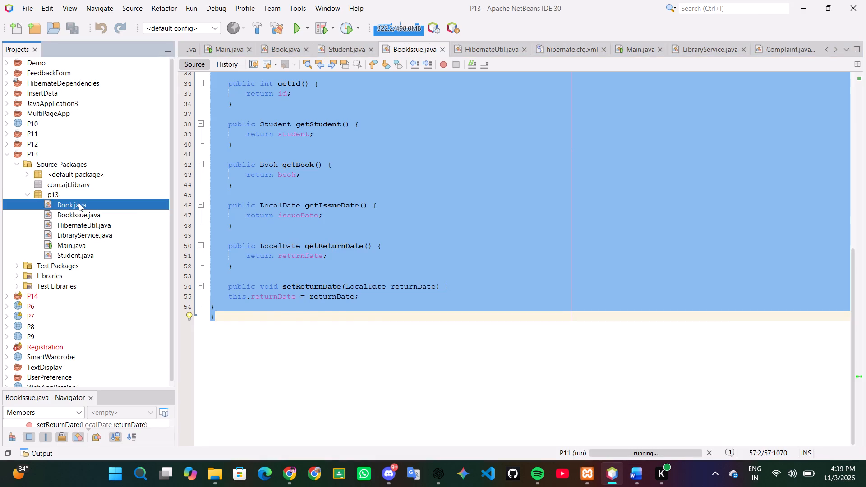
{"action": "scroll", "coordinate": [346, 304], "scroll_direction": "up", "scroll_amount": 17}
{"action": "left_click", "coordinate": [346, 304], "text": "ctrl"}
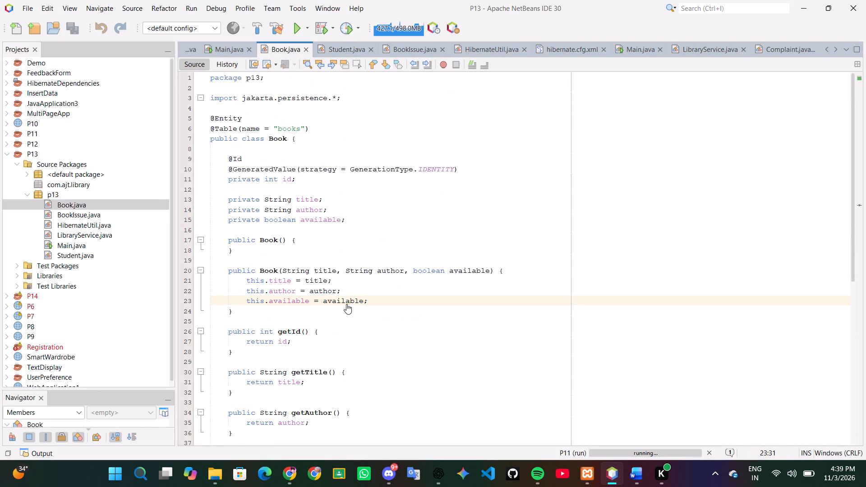
{"action": "key", "text": "ctrl+a"}
{"action": "key", "text": "ctrl+c"}
{"action": "key", "text": "alt+Tab"}
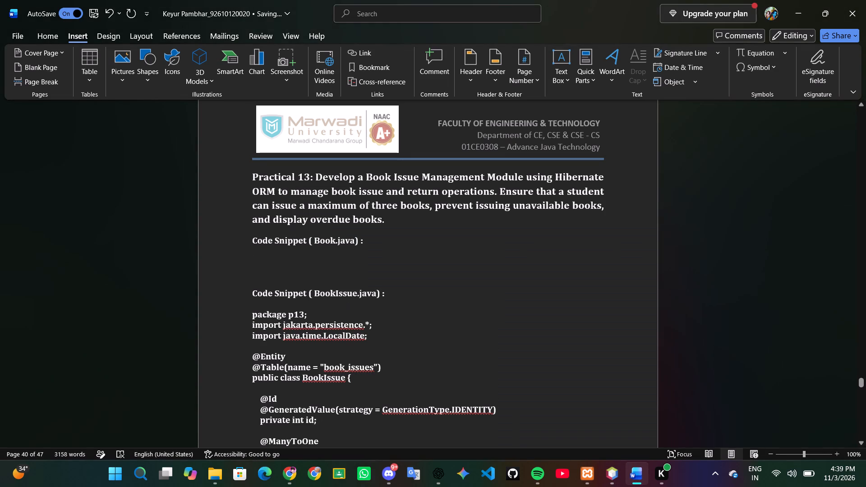
{"action": "key", "text": "ctrl+v"}
Insert the earlier copied "Output:" heading with its picture from the clipboard history, a few lines below the final code of Practical 13.
{"action": "scroll", "coordinate": [346, 305], "scroll_direction": "down", "scroll_amount": 20}
{"action": "scroll", "coordinate": [346, 305], "scroll_direction": "down", "scroll_amount": 20}
{"action": "scroll", "coordinate": [346, 305], "scroll_direction": "down", "scroll_amount": 20}
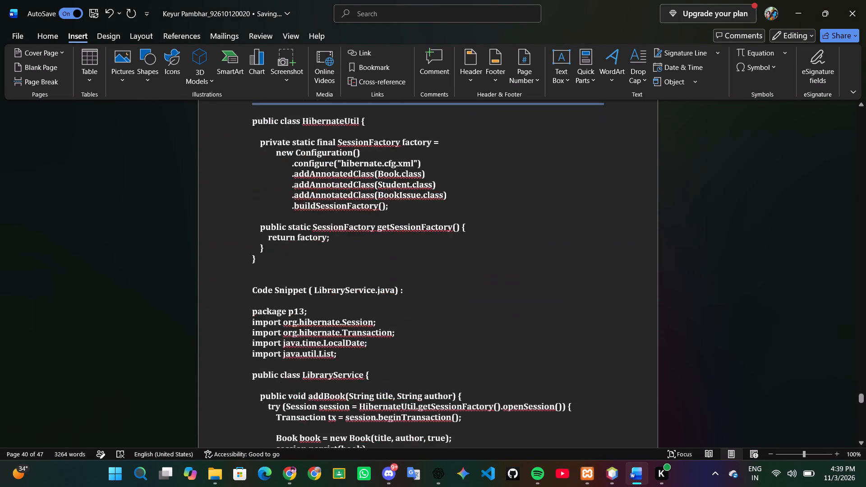
{"action": "scroll", "coordinate": [345, 306], "scroll_direction": "down", "scroll_amount": 20}
{"action": "scroll", "coordinate": [345, 306], "scroll_direction": "down", "scroll_amount": 20}
{"action": "scroll", "coordinate": [345, 306], "scroll_direction": "down", "scroll_amount": 20}
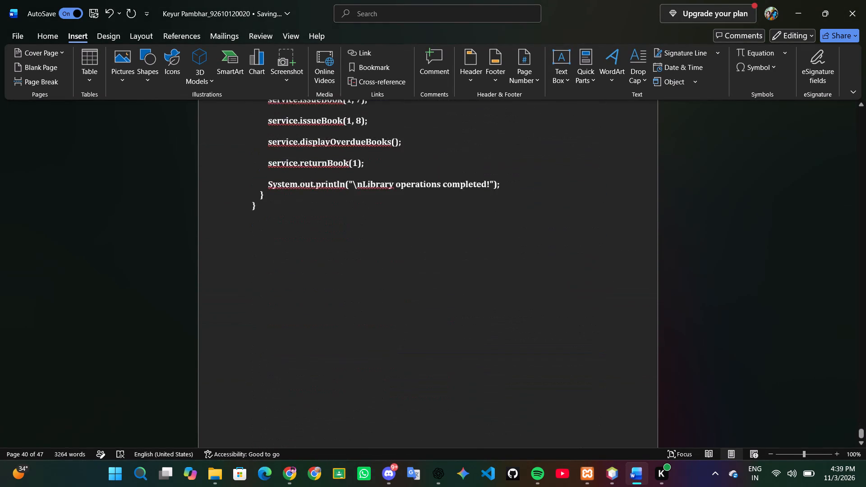
{"action": "scroll", "coordinate": [323, 325], "scroll_direction": "down", "scroll_amount": 13}
{"action": "left_click", "coordinate": [285, 156]}
{"action": "scroll", "coordinate": [285, 156], "scroll_direction": "up", "scroll_amount": 3}
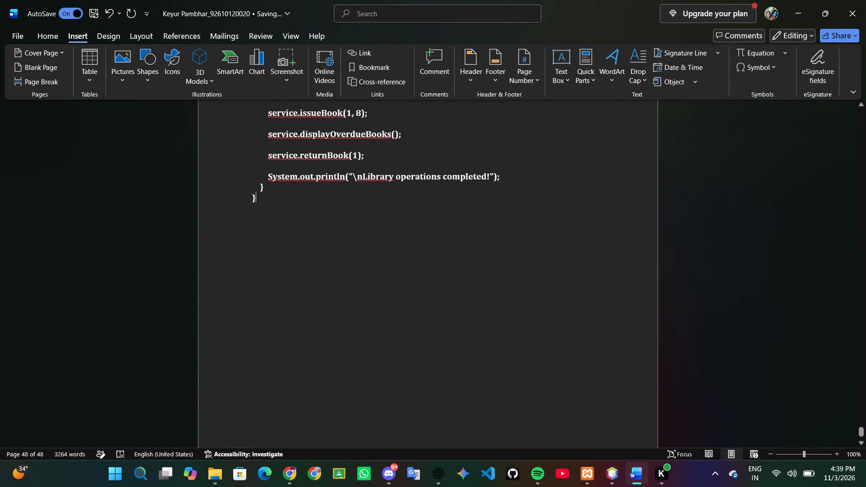
{"action": "key", "text": "Return"}
{"action": "key", "text": "Return"}
{"action": "key", "text": "Return"}
{"action": "key", "text": "super+v"}
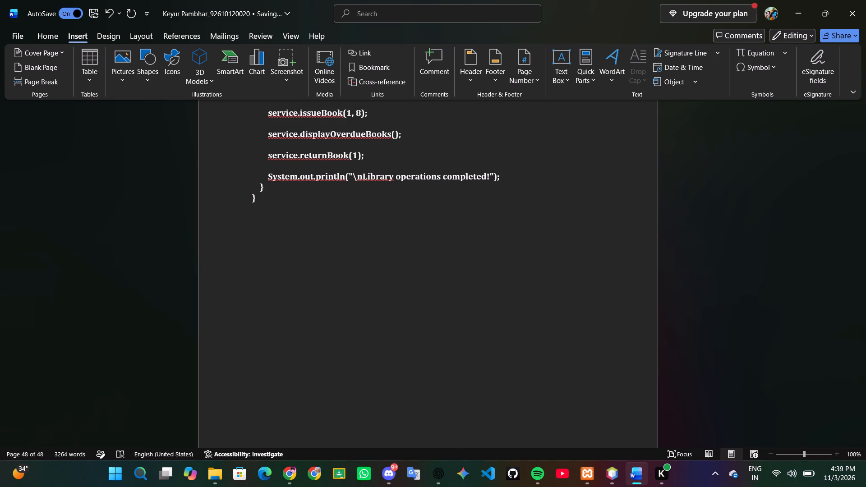
{"action": "scroll", "coordinate": [353, 338], "scroll_direction": "down", "scroll_amount": 20}
{"action": "scroll", "coordinate": [353, 338], "scroll_direction": "down", "scroll_amount": 1}
{"action": "scroll", "coordinate": [353, 338], "scroll_direction": "up", "scroll_amount": 4}
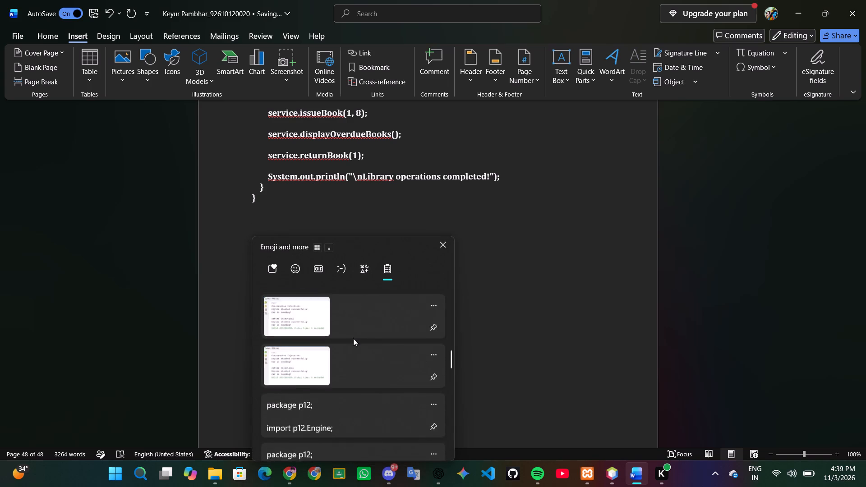
{"action": "scroll", "coordinate": [353, 338], "scroll_direction": "up", "scroll_amount": 1}
{"action": "scroll", "coordinate": [353, 338], "scroll_direction": "down", "scroll_amount": 18}
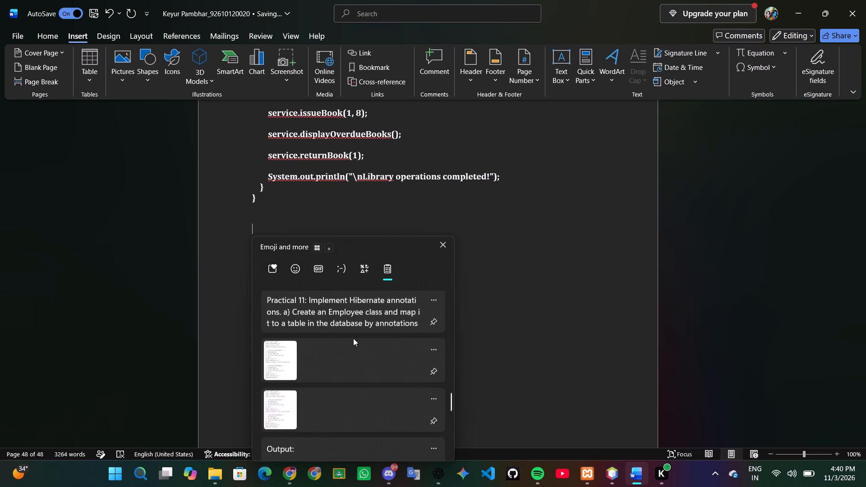
{"action": "scroll", "coordinate": [349, 342], "scroll_direction": "down", "scroll_amount": 2}
{"action": "left_click", "coordinate": [335, 396]}
{"action": "key", "text": "ctrl+v"}
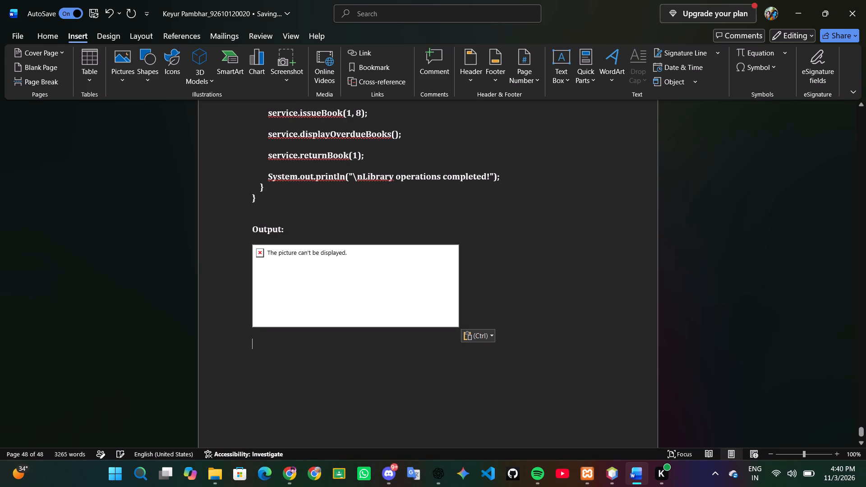
Run the P13 project in NetBeans and enlarge the output pane to view the whole run.
{"action": "key", "text": "alt+Tab"}
{"action": "right_click", "coordinate": [41, 196]}
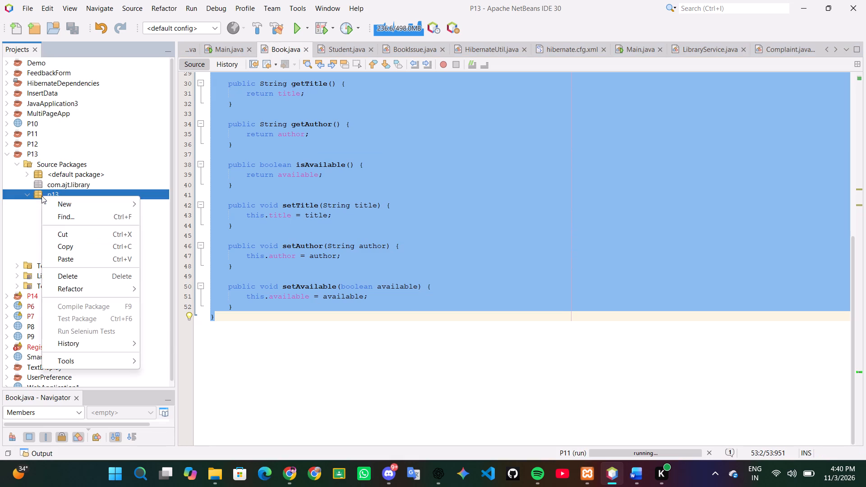
{"action": "right_click", "coordinate": [24, 156]}
{"action": "left_click", "coordinate": [50, 173]}
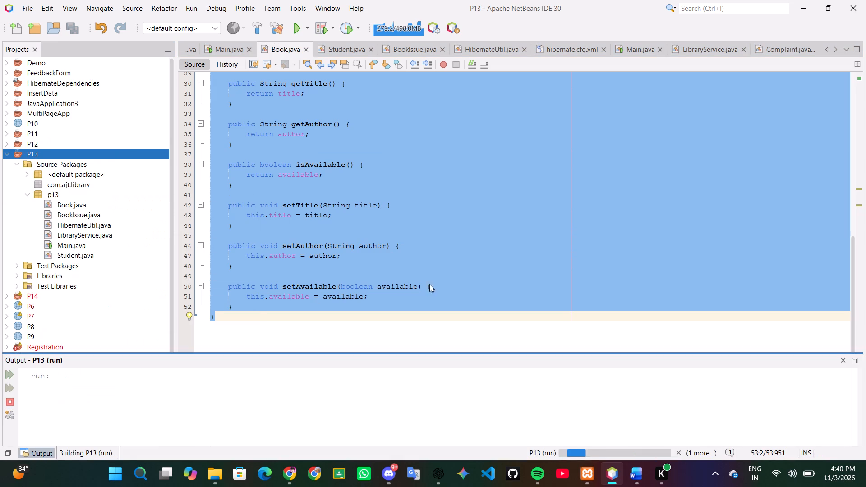
{"action": "left_click_drag", "start_coordinate": [432, 354], "coordinate": [401, 51]}
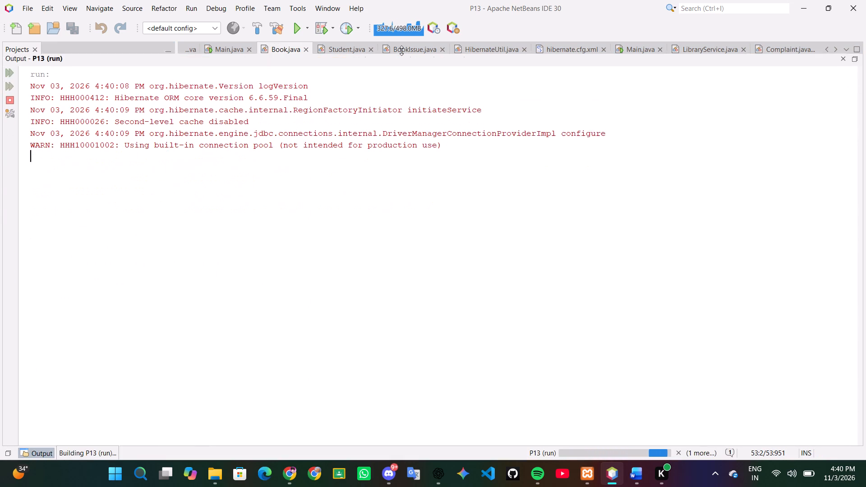
{"action": "left_click_drag", "start_coordinate": [401, 51], "coordinate": [398, 38]}
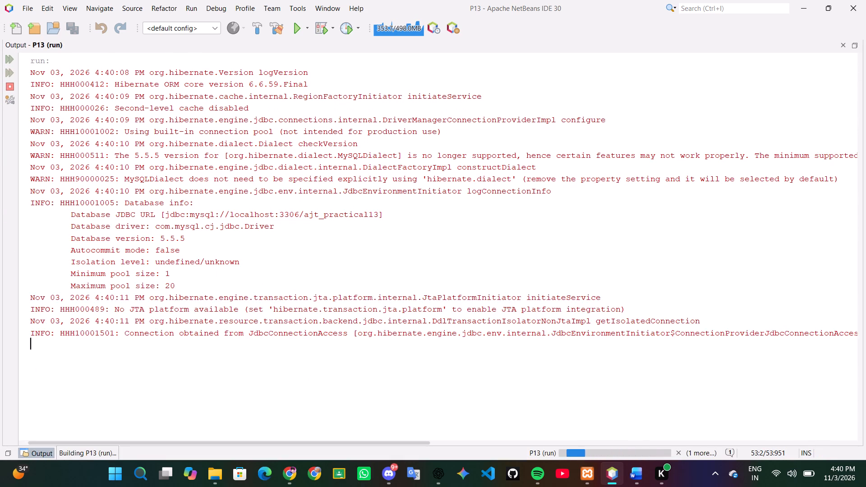
{"action": "scroll", "coordinate": [154, 277], "scroll_direction": "down", "scroll_amount": 2}
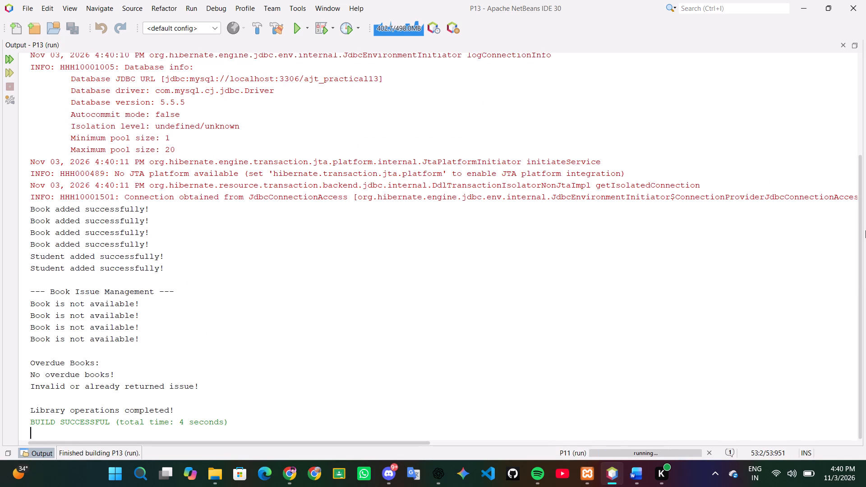
{"action": "left_click_drag", "start_coordinate": [858, 199], "coordinate": [856, 219]}
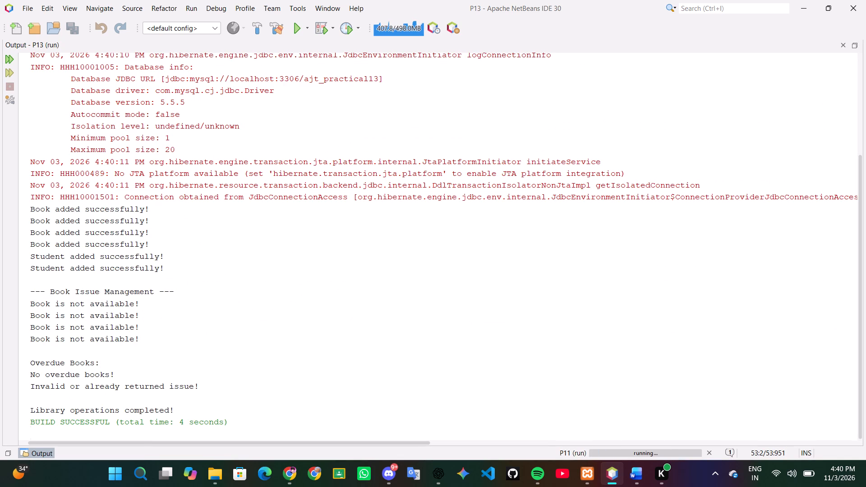
Shrink the output pane so it shows only the lines from the first "Book added successfully!" to BUILD SUCCESSFUL.
{"action": "left_click_drag", "start_coordinate": [61, 39], "coordinate": [66, 71]}
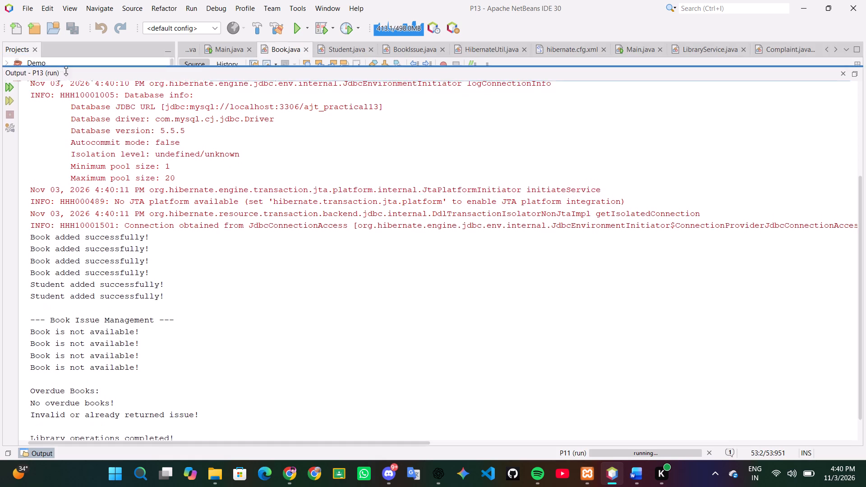
{"action": "left_click_drag", "start_coordinate": [66, 71], "coordinate": [197, 99]}
{"action": "scroll", "coordinate": [145, 225], "scroll_direction": "down", "scroll_amount": 4}
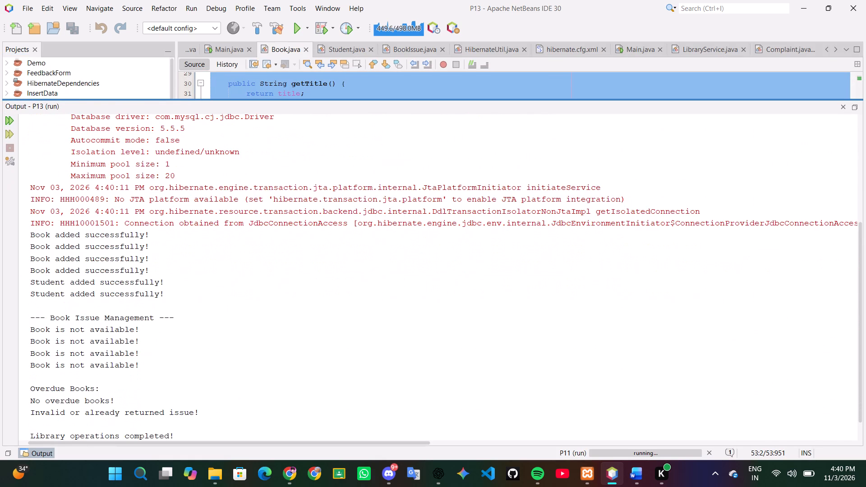
{"action": "scroll", "coordinate": [145, 225], "scroll_direction": "down", "scroll_amount": 2}
{"action": "left_click_drag", "start_coordinate": [364, 96], "coordinate": [358, 132]}
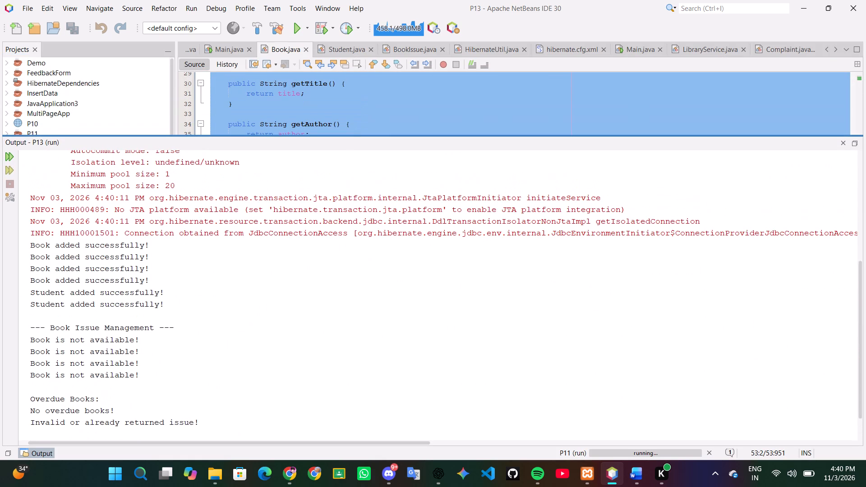
{"action": "scroll", "coordinate": [306, 219], "scroll_direction": "down", "scroll_amount": 6}
{"action": "left_click_drag", "start_coordinate": [396, 136], "coordinate": [395, 168]}
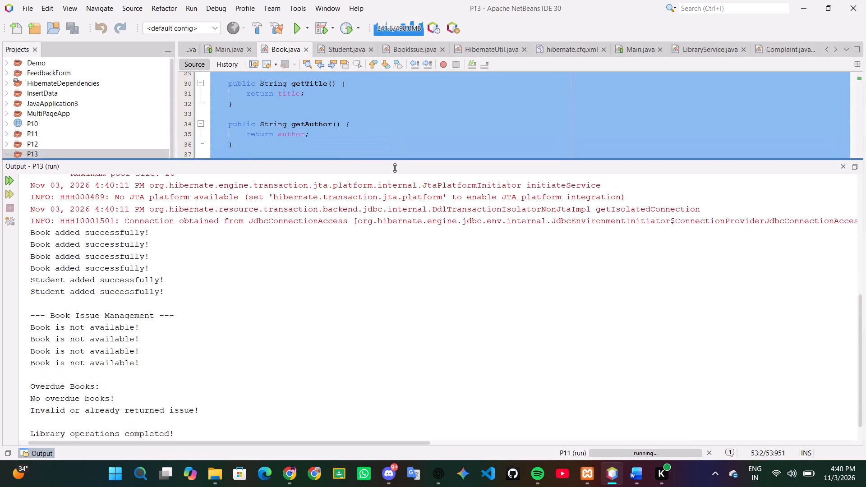
{"action": "left_click_drag", "start_coordinate": [395, 168], "coordinate": [392, 176]}
{"action": "scroll", "coordinate": [322, 307], "scroll_direction": "down", "scroll_amount": 5}
{"action": "left_click_drag", "start_coordinate": [399, 176], "coordinate": [397, 181]}
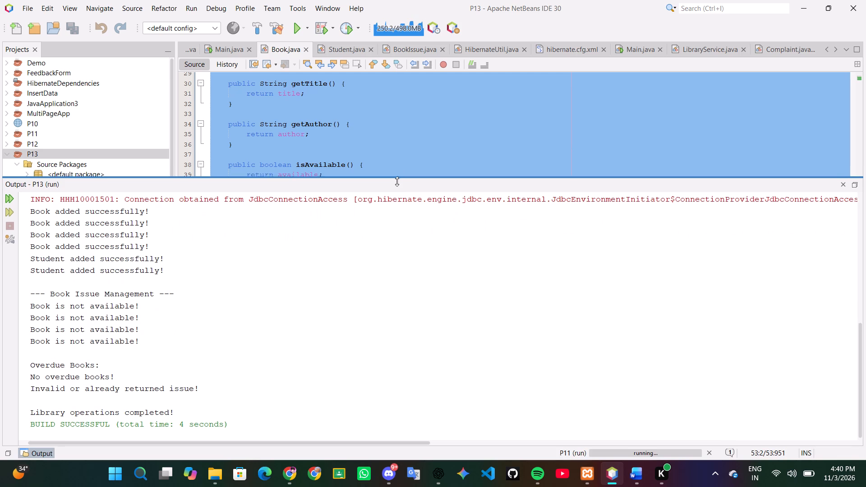
{"action": "left_click_drag", "start_coordinate": [397, 181], "coordinate": [397, 184]}
{"action": "scroll", "coordinate": [378, 218], "scroll_direction": "down", "scroll_amount": 3}
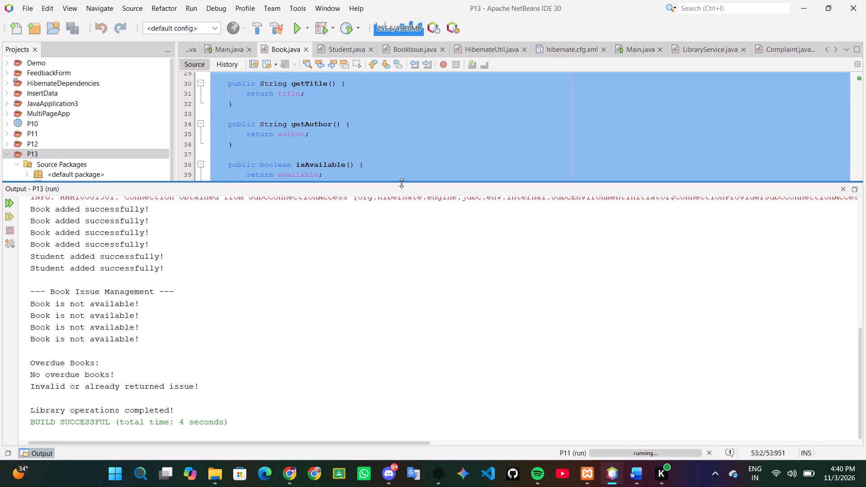
{"action": "left_click", "coordinate": [401, 181]}
{"action": "scroll", "coordinate": [373, 234], "scroll_direction": "down", "scroll_amount": 4}
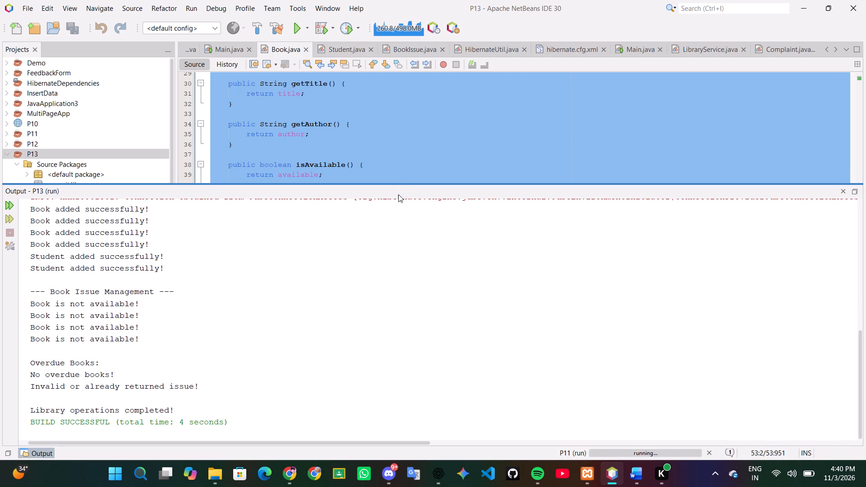
{"action": "left_click_drag", "start_coordinate": [402, 183], "coordinate": [402, 187]}
{"action": "scroll", "coordinate": [375, 230], "scroll_direction": "down", "scroll_amount": 2}
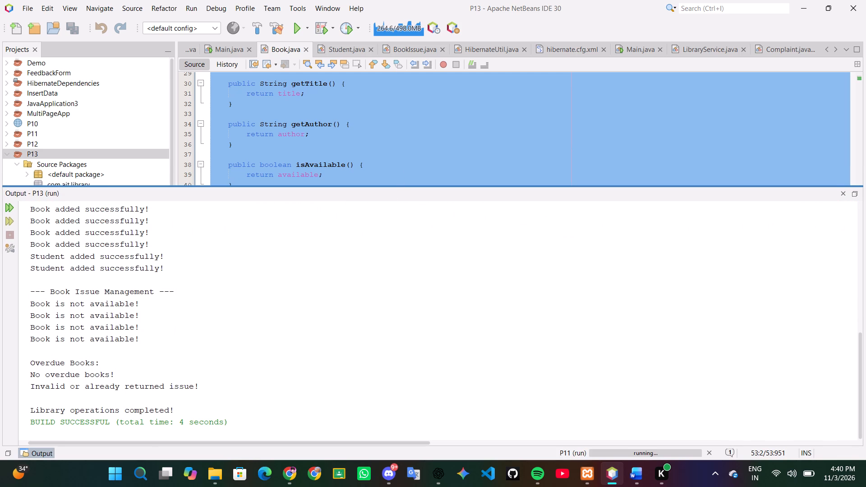
Capture a screenshot of the P13 run output, from the output pane's title to the BUILD SUCCESSFUL line.
{"action": "key", "text": "shift+super+s"}
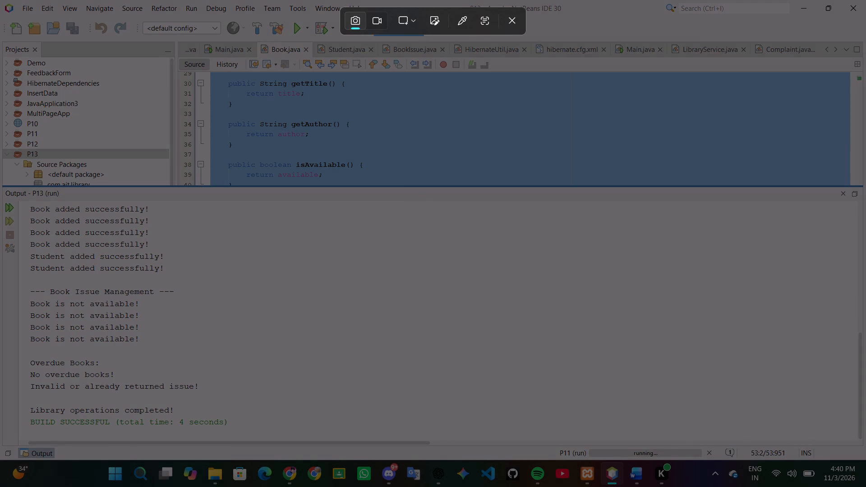
{"action": "left_click_drag", "start_coordinate": [4, 184], "coordinate": [267, 432]}
In the Word report, replace the broken picture under Practical 13's "Output:" heading with the captured P13 run screenshot.
{"action": "key", "text": "alt+Tab"}
{"action": "left_click", "coordinate": [346, 285]}
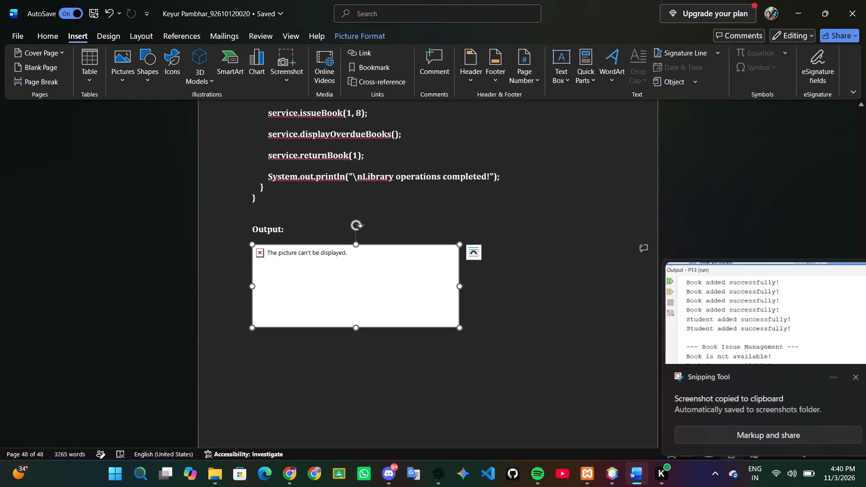
{"action": "key", "text": "ctrl+v"}
{"action": "left_click", "coordinate": [346, 285], "text": "ctrl"}
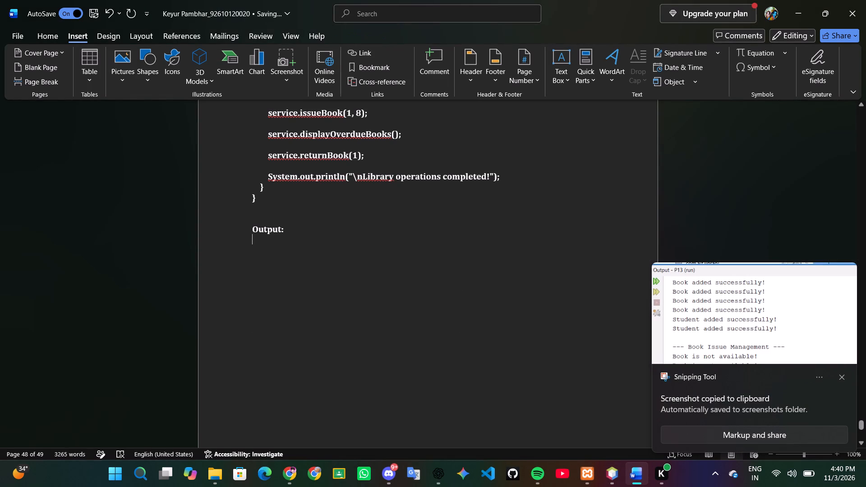
{"action": "key", "text": "ctrl+z"}
{"action": "key", "text": "ctrl+v"}
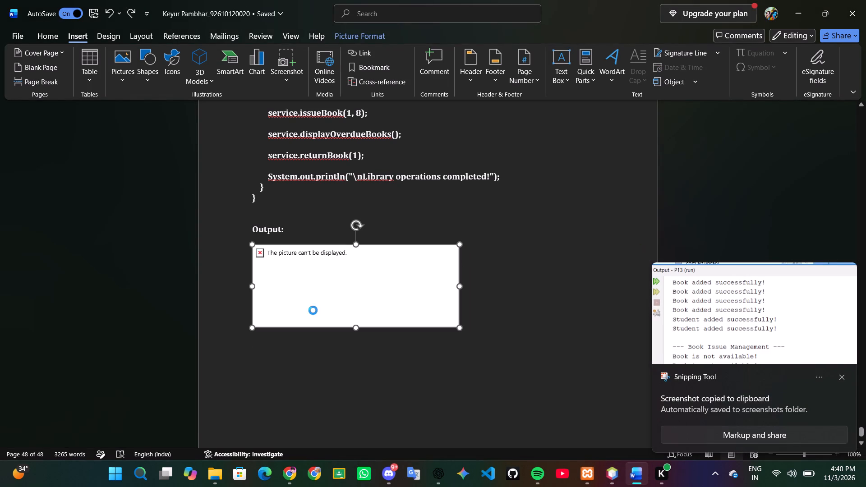
{"action": "left_click", "coordinate": [322, 363]}
{"action": "key", "text": "Delete"}
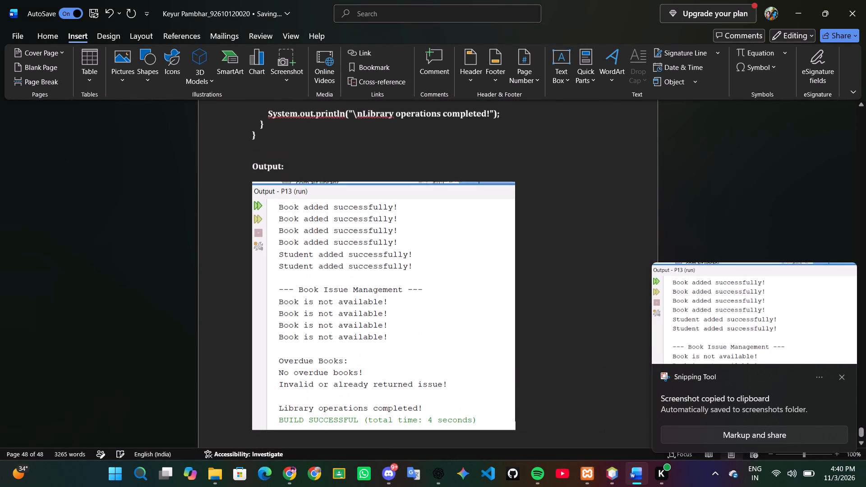
Add a blank page after the Practical 13 output picture and save the report.
{"action": "scroll", "coordinate": [323, 362], "scroll_direction": "down", "scroll_amount": 11}
{"action": "scroll", "coordinate": [401, 358], "scroll_direction": "down", "scroll_amount": 10}
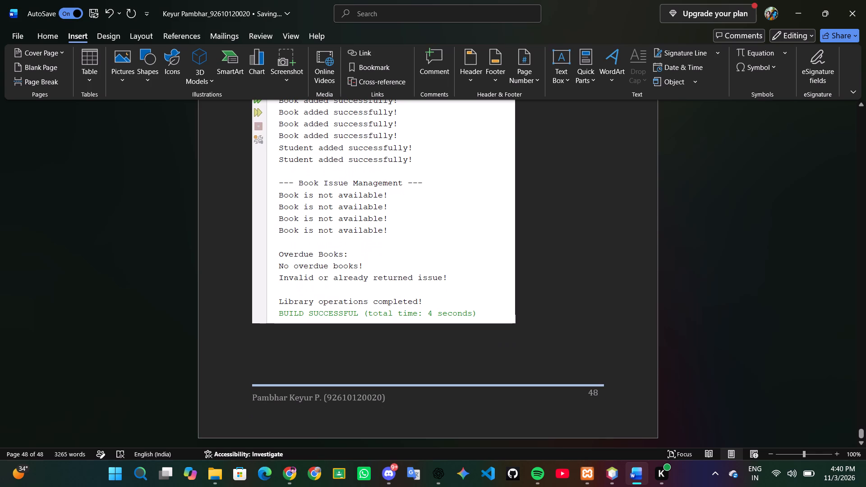
{"action": "left_click", "coordinate": [28, 65]}
{"action": "scroll", "coordinate": [295, 246], "scroll_direction": "down", "scroll_amount": 11}
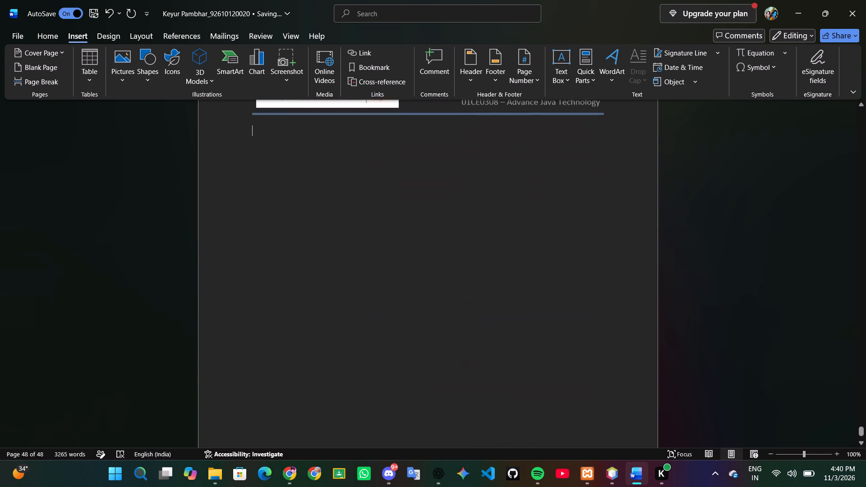
{"action": "scroll", "coordinate": [291, 222], "scroll_direction": "down", "scroll_amount": 10}
{"action": "scroll", "coordinate": [291, 222], "scroll_direction": "up", "scroll_amount": 8}
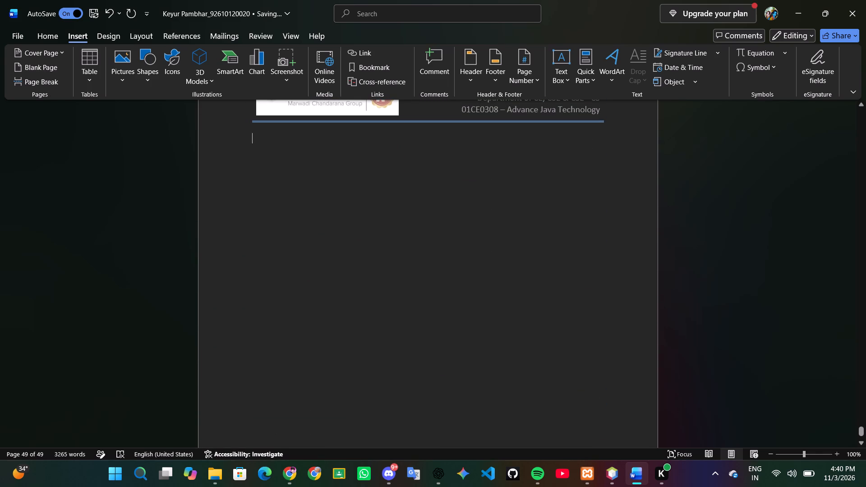
{"action": "left_click_drag", "start_coordinate": [860, 430], "coordinate": [850, 242]}
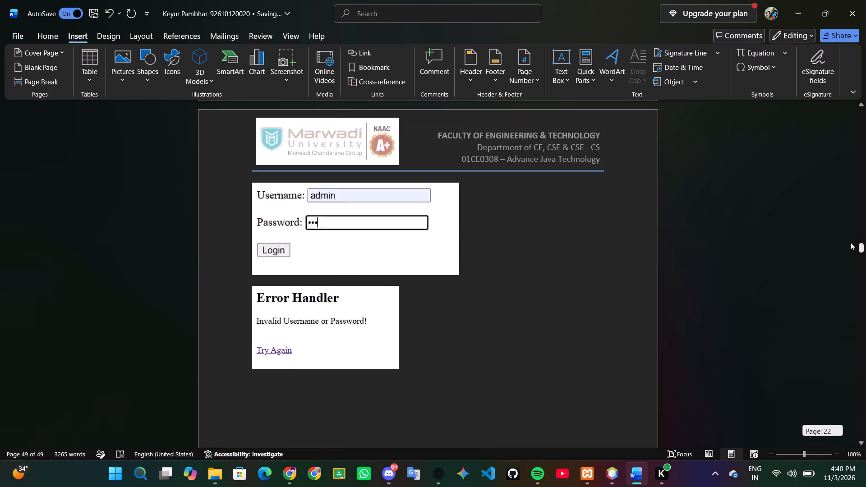
{"action": "left_click_drag", "start_coordinate": [850, 242], "coordinate": [848, 217]}
{"action": "key", "text": "ctrl+s"}
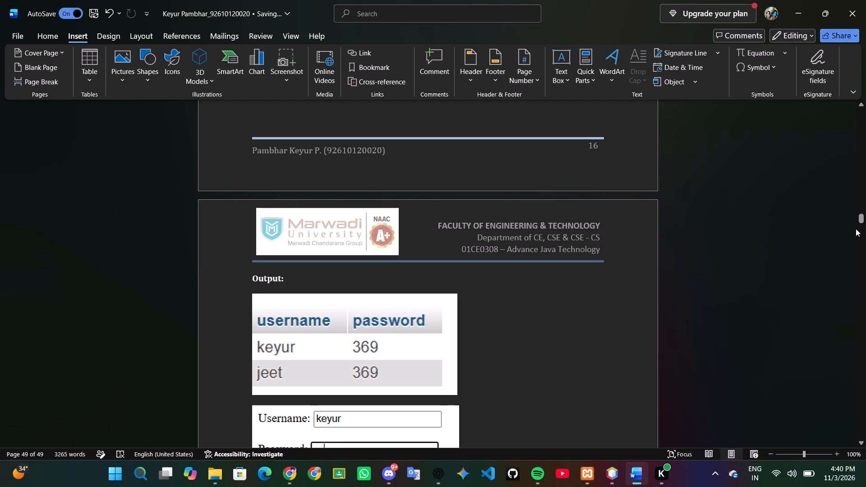
Copy the Practical 13 title paragraph together with its "Code Snippet ( Book.java) :" heading.
{"action": "left_click_drag", "start_coordinate": [861, 222], "coordinate": [865, 392]}
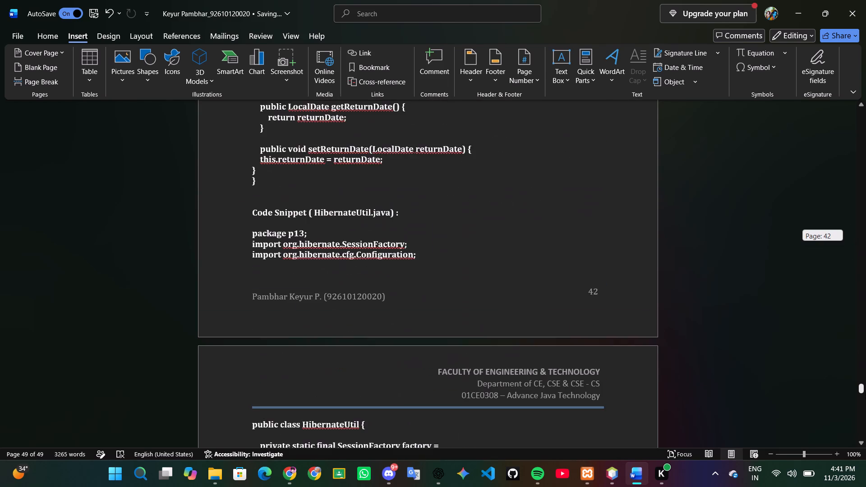
{"action": "left_click_drag", "start_coordinate": [865, 392], "coordinate": [865, 395]}
{"action": "scroll", "coordinate": [562, 338], "scroll_direction": "down", "scroll_amount": 18}
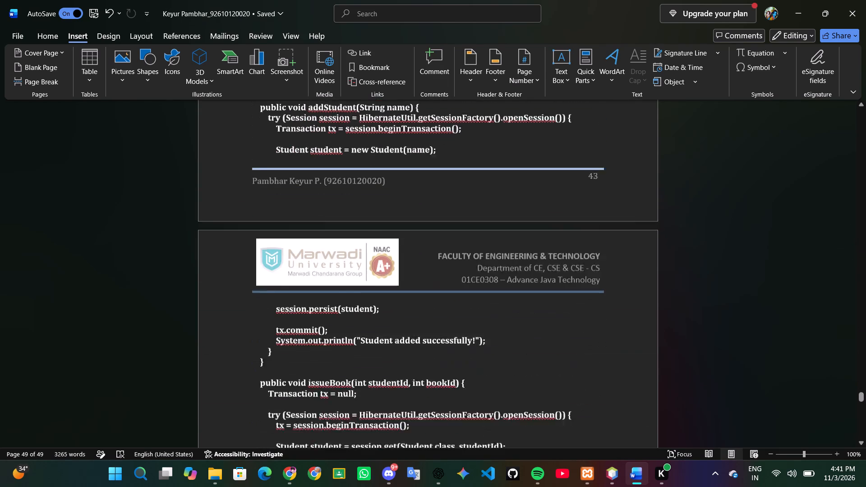
{"action": "scroll", "coordinate": [562, 337], "scroll_direction": "down", "scroll_amount": 20}
{"action": "scroll", "coordinate": [562, 337], "scroll_direction": "down", "scroll_amount": 13}
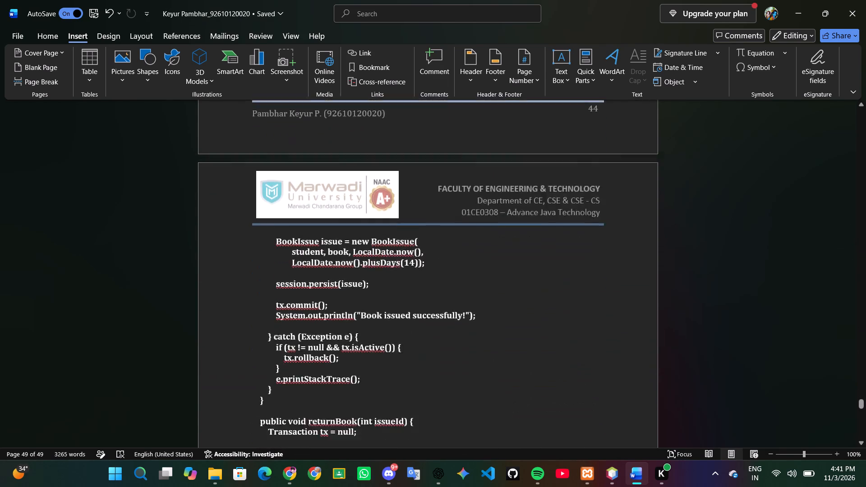
{"action": "scroll", "coordinate": [562, 336], "scroll_direction": "down", "scroll_amount": 20}
{"action": "scroll", "coordinate": [562, 336], "scroll_direction": "down", "scroll_amount": 8}
{"action": "scroll", "coordinate": [562, 336], "scroll_direction": "up", "scroll_amount": 20}
{"action": "scroll", "coordinate": [562, 336], "scroll_direction": "up", "scroll_amount": 12}
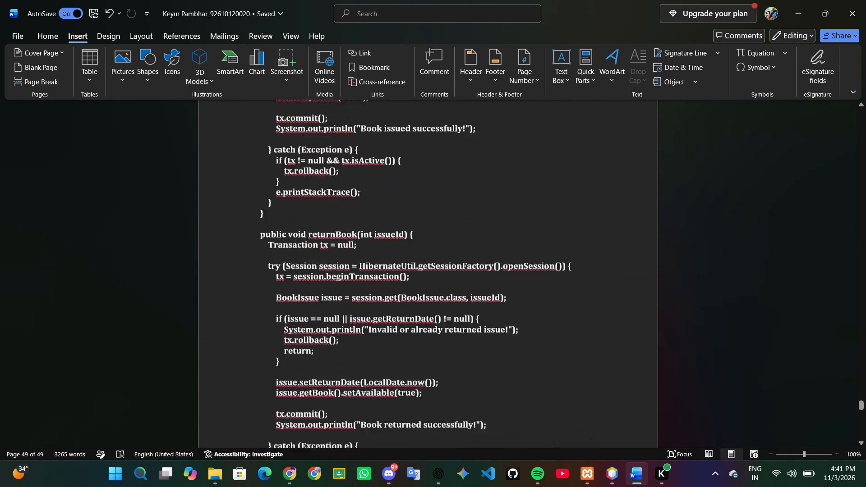
{"action": "scroll", "coordinate": [562, 336], "scroll_direction": "up", "scroll_amount": 20}
{"action": "scroll", "coordinate": [562, 336], "scroll_direction": "up", "scroll_amount": 20}
{"action": "scroll", "coordinate": [562, 336], "scroll_direction": "up", "scroll_amount": 20}
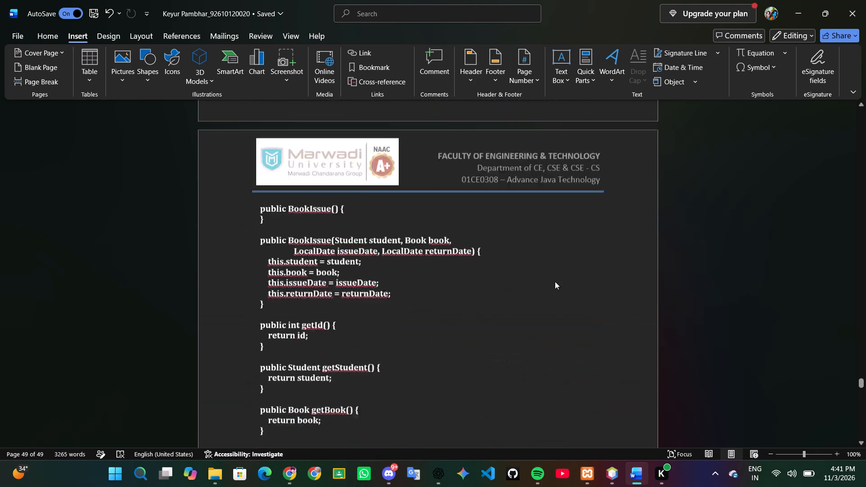
{"action": "scroll", "coordinate": [555, 281], "scroll_direction": "up", "scroll_amount": 20}
{"action": "scroll", "coordinate": [555, 281], "scroll_direction": "up", "scroll_amount": 20}
{"action": "scroll", "coordinate": [555, 281], "scroll_direction": "up", "scroll_amount": 16}
{"action": "scroll", "coordinate": [555, 281], "scroll_direction": "down", "scroll_amount": 3}
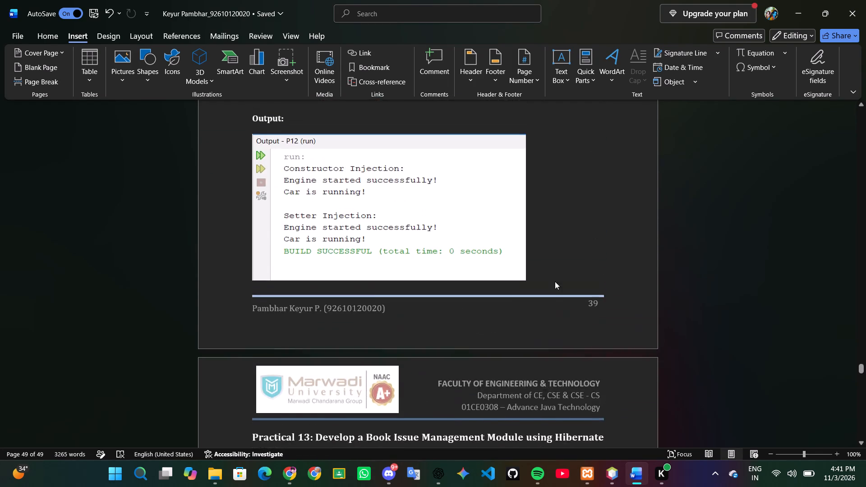
{"action": "scroll", "coordinate": [555, 281], "scroll_direction": "down", "scroll_amount": 3}
{"action": "left_click_drag", "start_coordinate": [253, 271], "coordinate": [301, 301]}
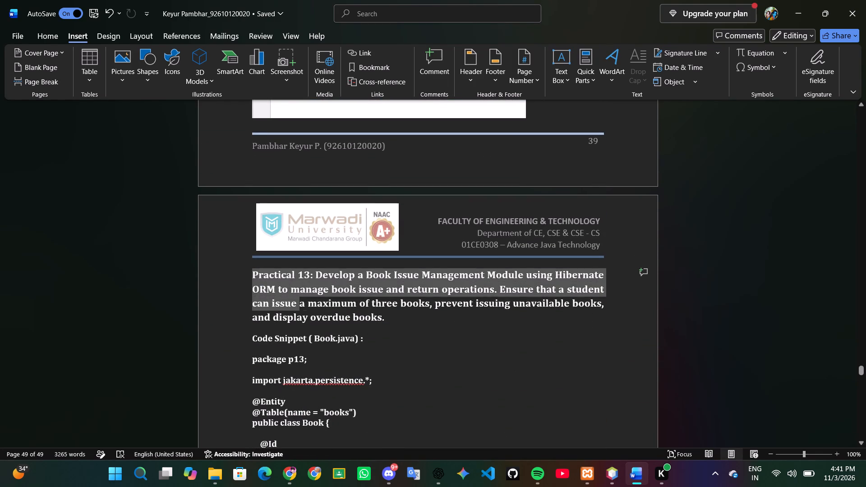
{"action": "left_click_drag", "start_coordinate": [301, 301], "coordinate": [364, 339]}
{"action": "key", "text": "ctrl+c"}
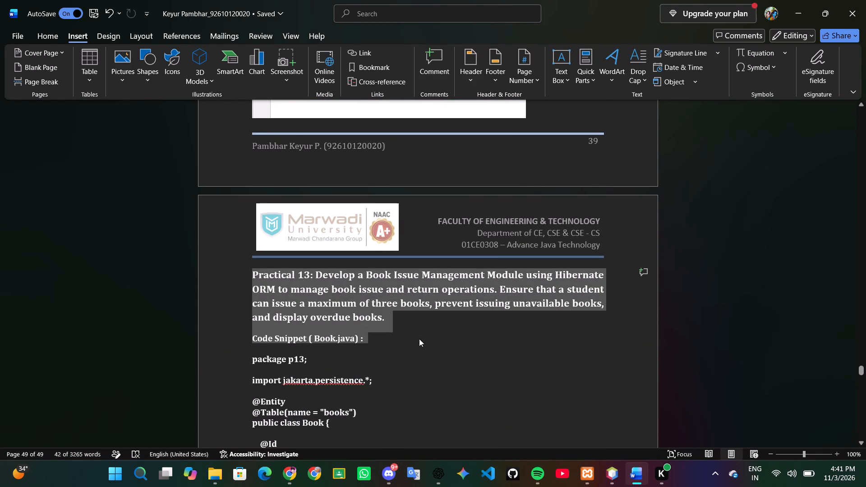
Paste the copied title and code snippet heading at the top of the new last page.
{"action": "left_click_drag", "start_coordinate": [859, 372], "coordinate": [859, 446]}
{"action": "scroll", "coordinate": [400, 199], "scroll_direction": "up", "scroll_amount": 7}
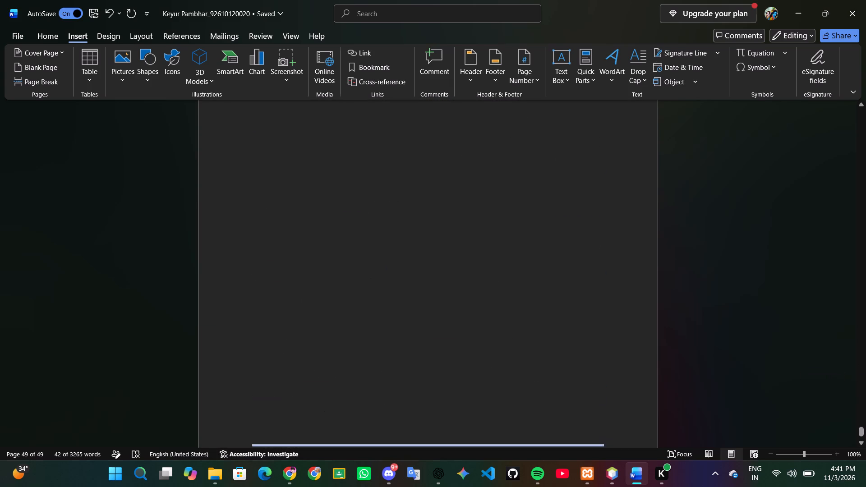
{"action": "scroll", "coordinate": [400, 199], "scroll_direction": "up", "scroll_amount": 2}
{"action": "scroll", "coordinate": [243, 230], "scroll_direction": "up", "scroll_amount": 2}
{"action": "left_click", "coordinate": [278, 235]}
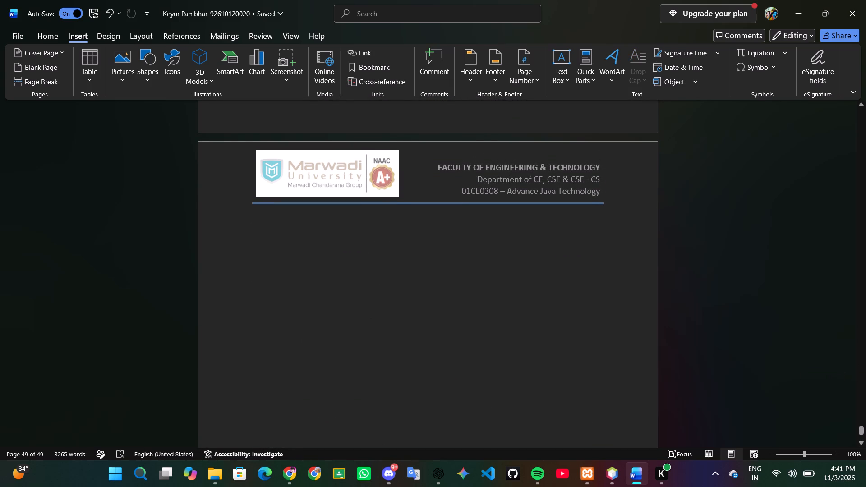
{"action": "key", "text": "BackSpace"}
{"action": "key", "text": "ctrl+v"}
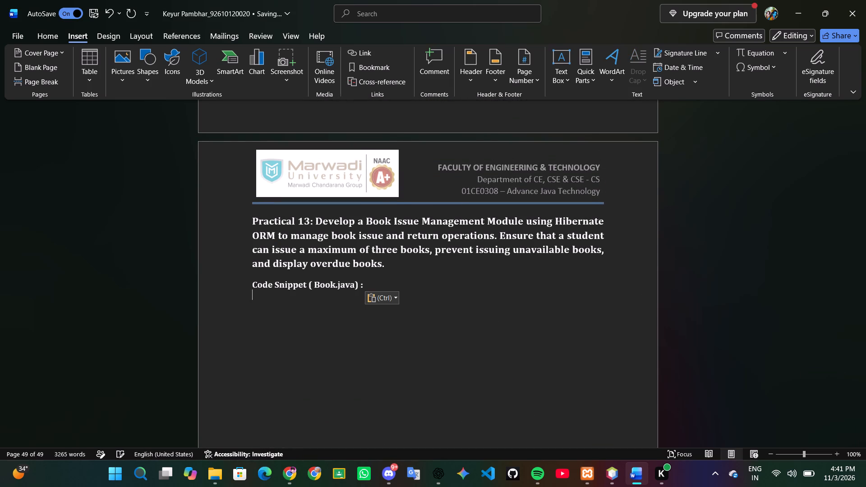
Switch to AJT_LabManualIndex.pdf in Chrome and copy the full description of practical 14, the Complaint Management Module.
{"action": "key", "text": "alt+Tab"}
{"action": "key", "text": "alt+Tab"}
{"action": "key", "text": "alt+Tab"}
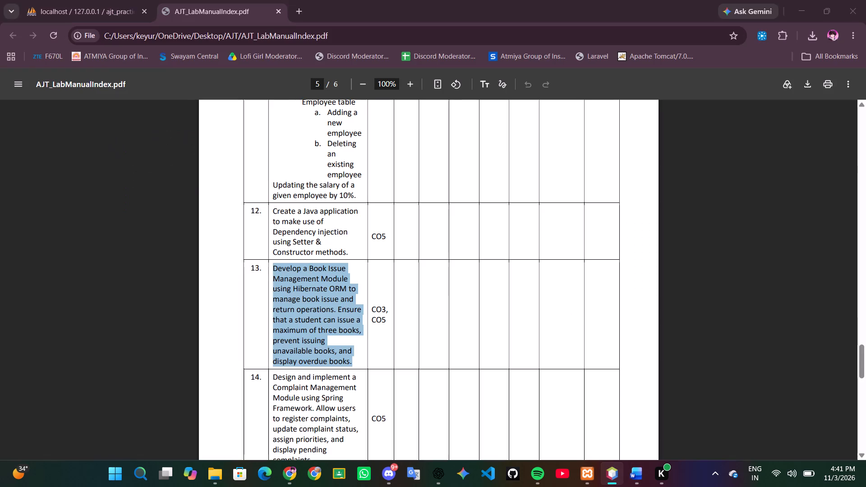
{"action": "scroll", "coordinate": [261, 291], "scroll_direction": "down", "scroll_amount": 2}
{"action": "left_click_drag", "start_coordinate": [272, 264], "coordinate": [313, 350]}
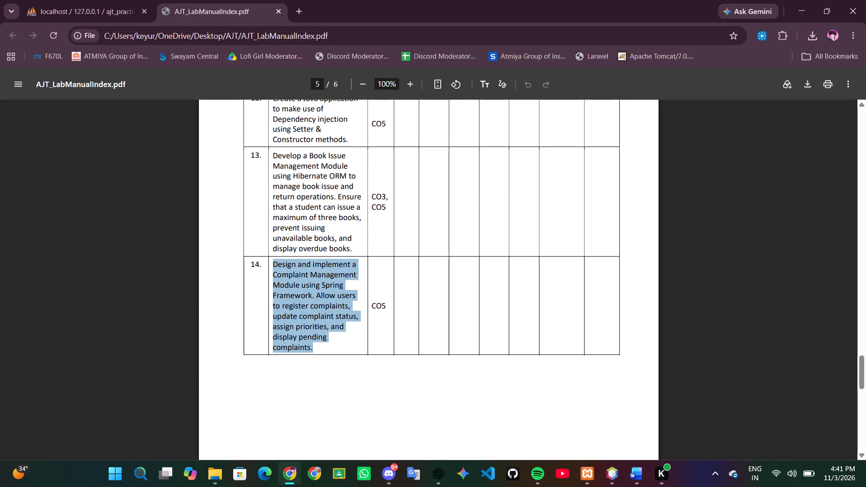
{"action": "key", "text": "ctrl+c"}
Back in the Word report, change the practical number in the last page's title to 14.
{"action": "key", "text": "alt+Tab"}
{"action": "key", "text": "alt+Tab"}
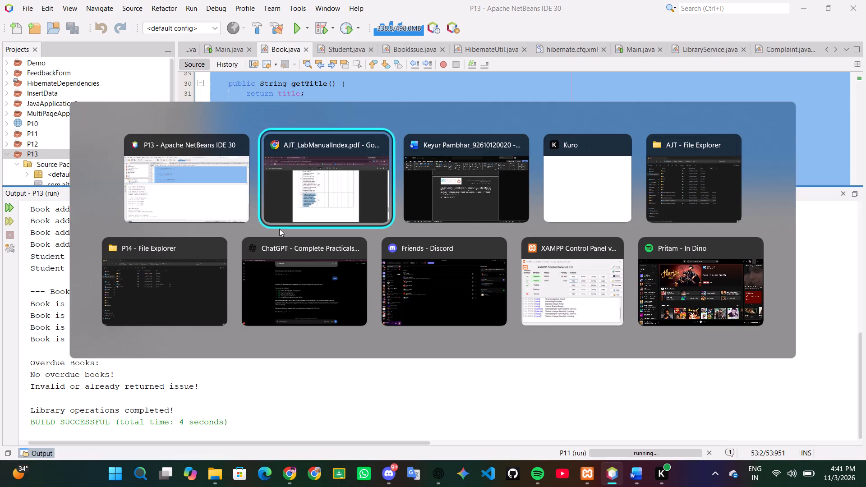
{"action": "key", "text": "alt+Tab"}
{"action": "left_click", "coordinate": [307, 221]}
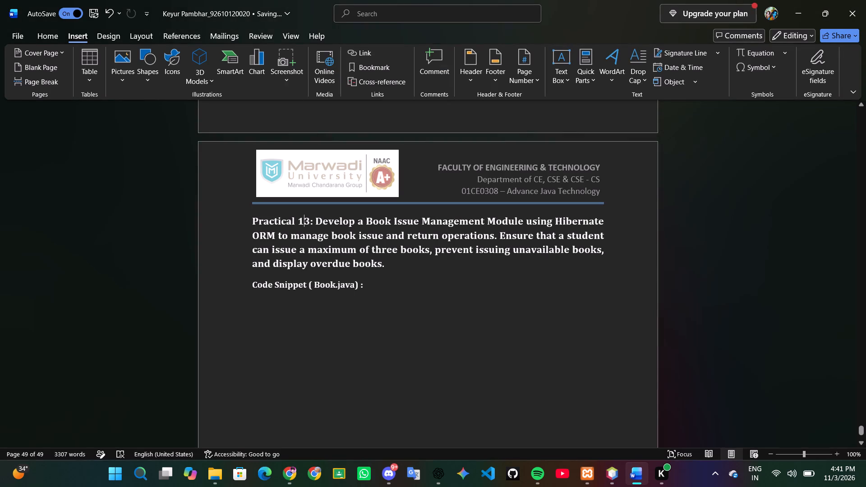
{"action": "key", "text": "Delete"}
{"action": "key", "text": "4"}
Replace the Book Issue description in the Practical 14 title with the copied Complaint Management Module text, leaving no stray letters or extra space.
{"action": "key", "text": "Right"}
{"action": "key", "text": "Right"}
{"action": "key", "text": "Right"}
{"action": "key", "text": "ctrl+v"}
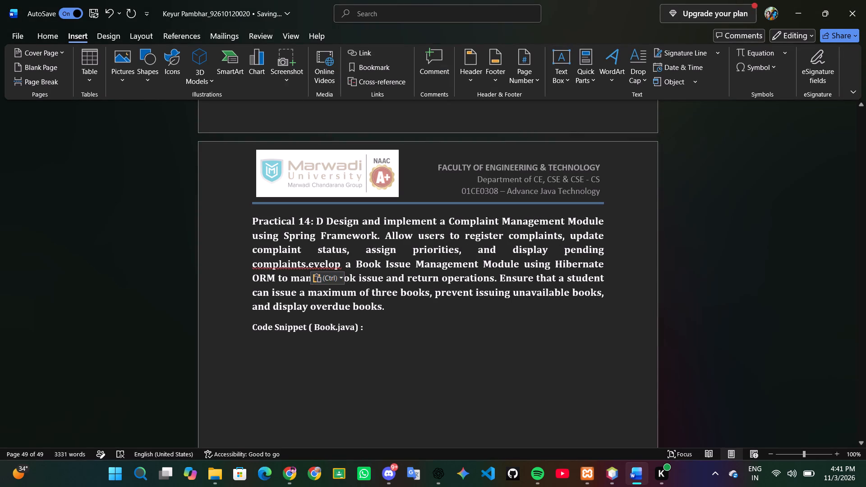
{"action": "left_click", "coordinate": [381, 308], "text": "shift"}
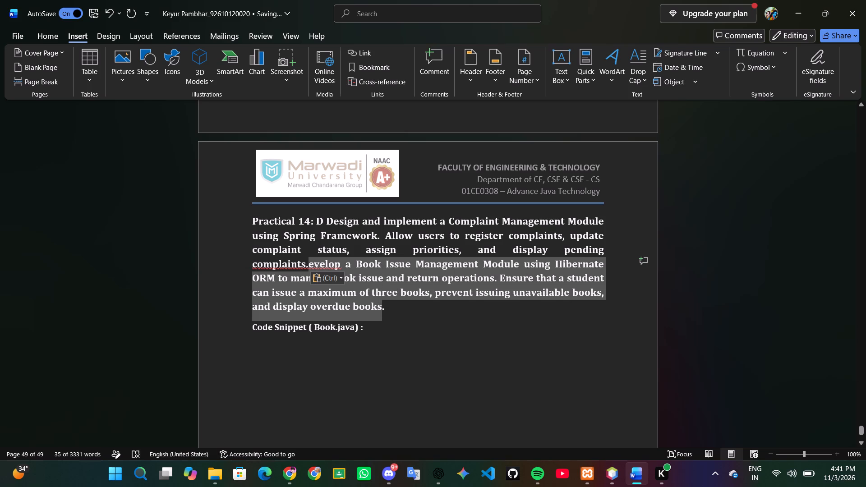
{"action": "key", "text": "BackSpace"}
{"action": "key", "text": "BackSpace"}
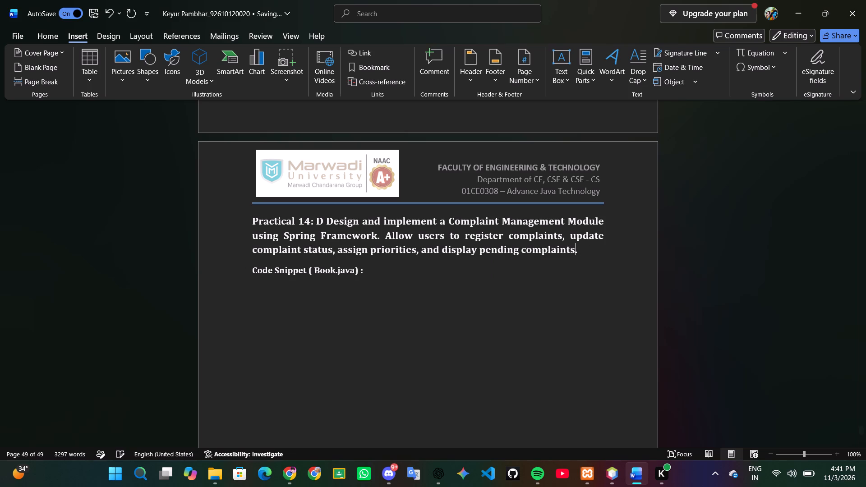
{"action": "left_click", "coordinate": [329, 215]}
{"action": "key", "text": "BackSpace"}
{"action": "key", "text": "BackSpace"}
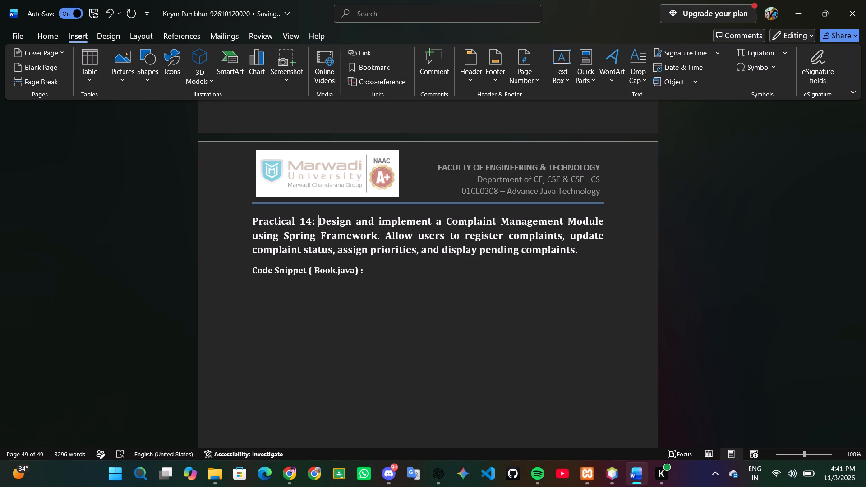
In NetBeans, close the run output, collapse project P13 and expand P14 down to the source files in package p14.
{"action": "key", "text": "alt+Tab"}
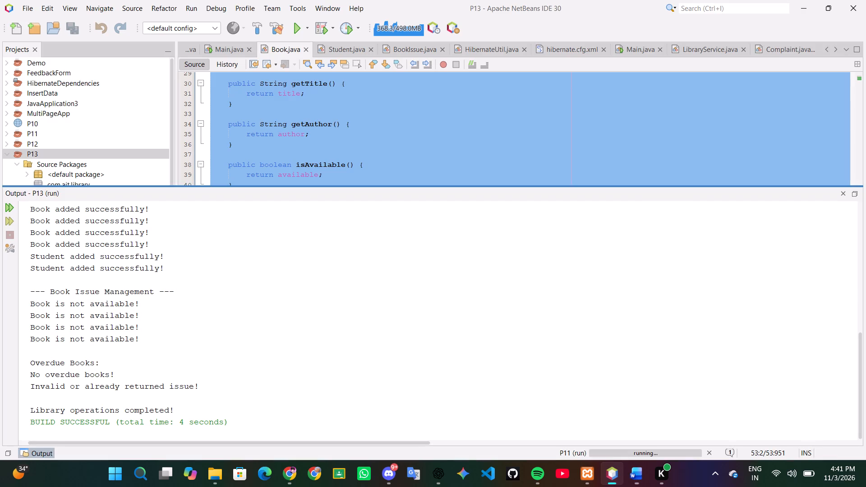
{"action": "left_click", "coordinate": [841, 197]}
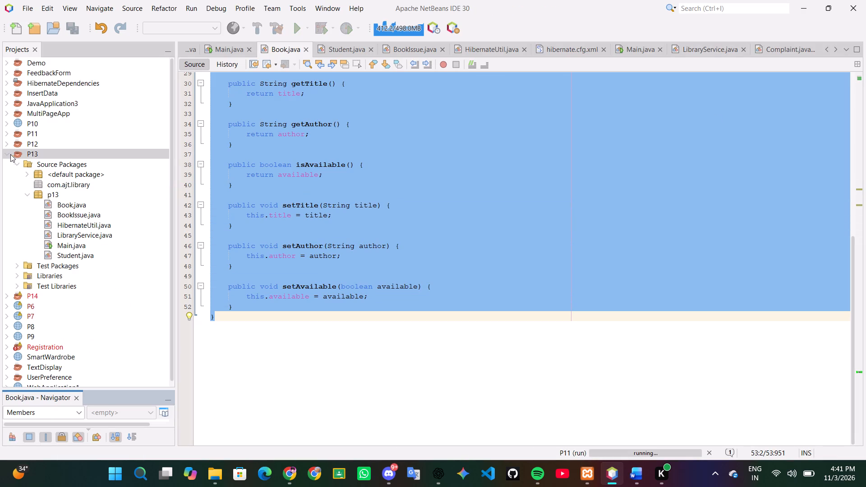
{"action": "left_click", "coordinate": [6, 154]}
{"action": "left_click", "coordinate": [3, 162]}
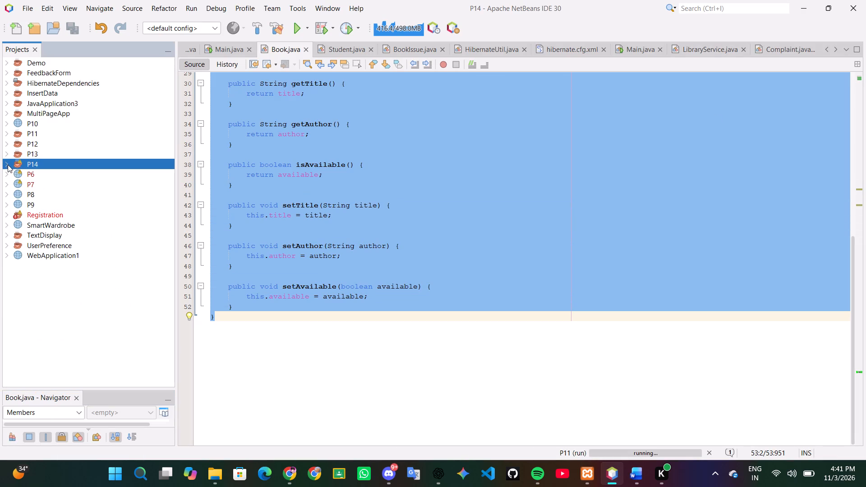
{"action": "left_click", "coordinate": [8, 163]}
{"action": "left_click", "coordinate": [19, 174]}
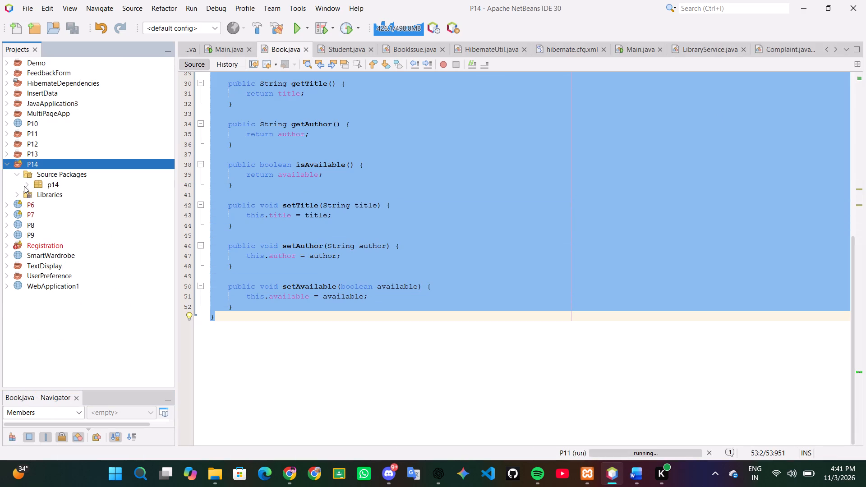
{"action": "left_click", "coordinate": [24, 186]}
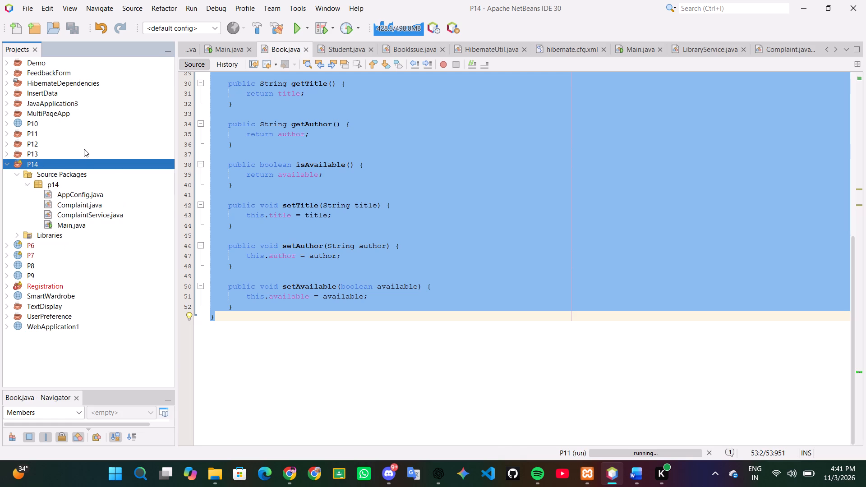
Open AppConfig.java from package p14 of project P14.
{"action": "double_click", "coordinate": [92, 193]}
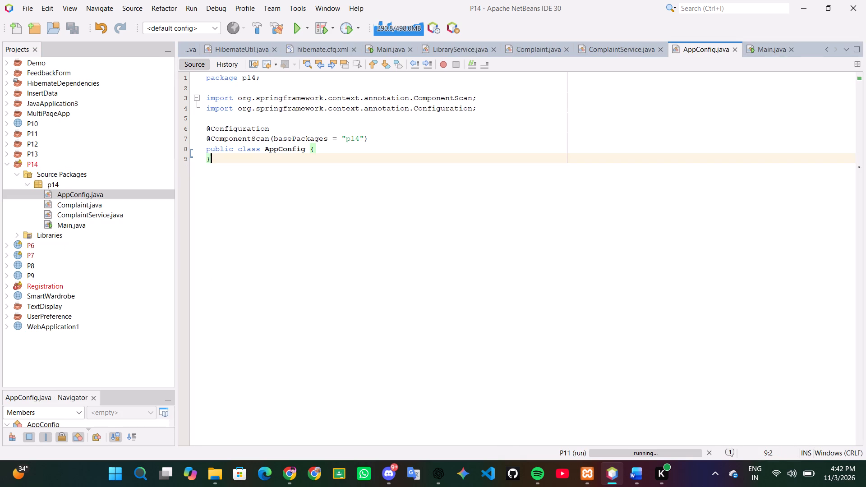
Back in the Word report, duplicate the Code Snippet (Book.java) heading three times below itself under Practical 14.
{"action": "key", "text": "alt+Tab"}
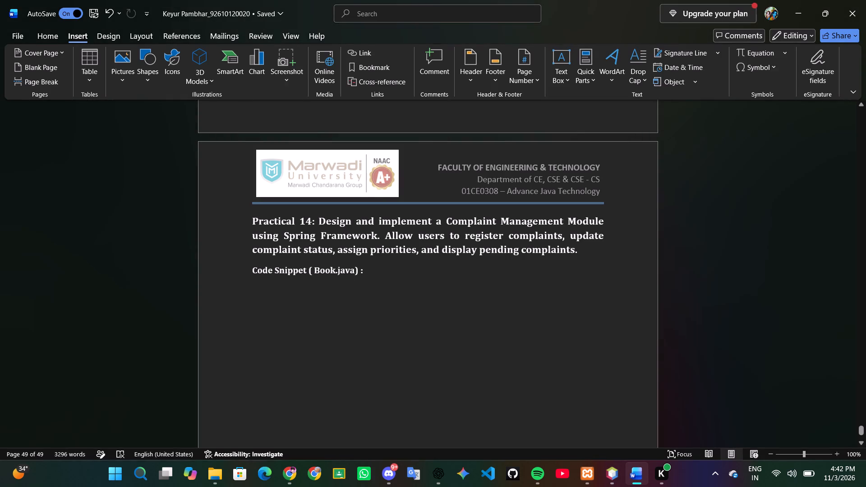
{"action": "left_click", "coordinate": [252, 269]}
{"action": "left_click", "coordinate": [264, 269]}
{"action": "left_click", "coordinate": [47, 35]}
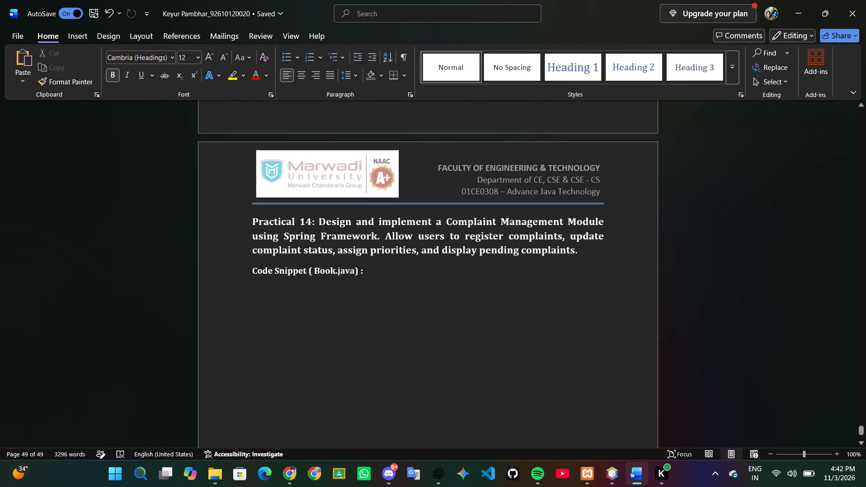
{"action": "left_click", "coordinate": [368, 271], "text": "shift"}
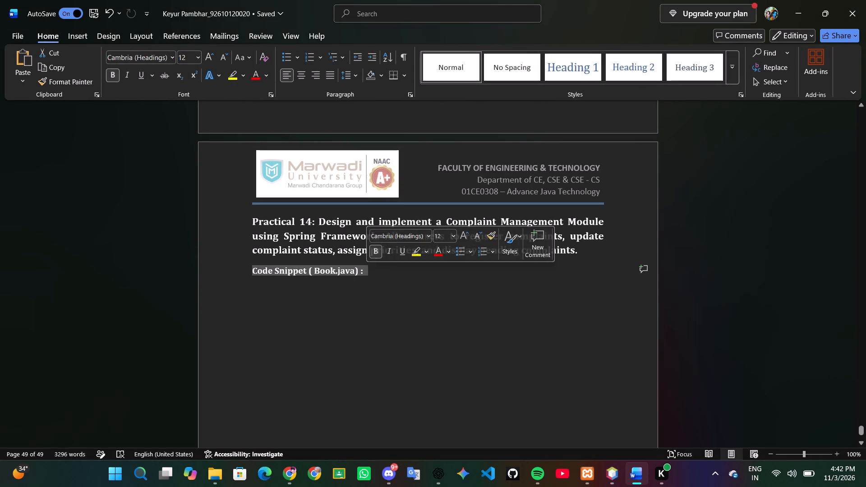
{"action": "left_click", "coordinate": [327, 223]}
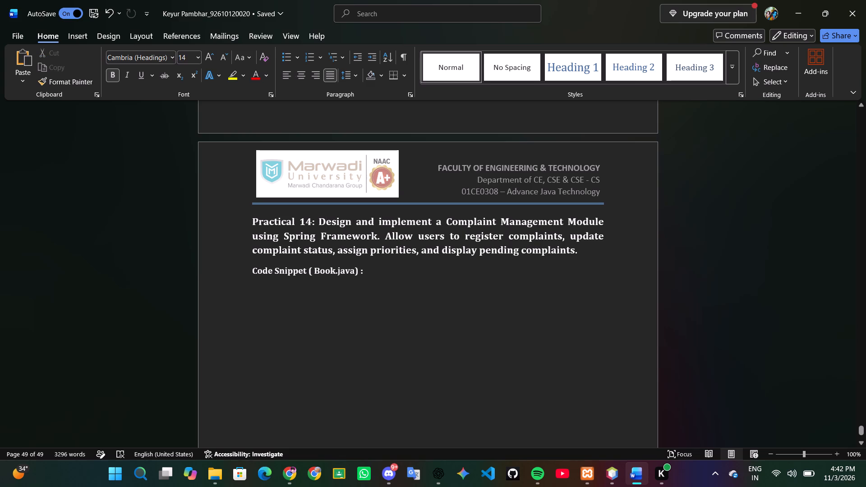
{"action": "left_click_drag", "start_coordinate": [253, 269], "coordinate": [364, 272]}
{"action": "left_click", "coordinate": [267, 285], "text": "shift"}
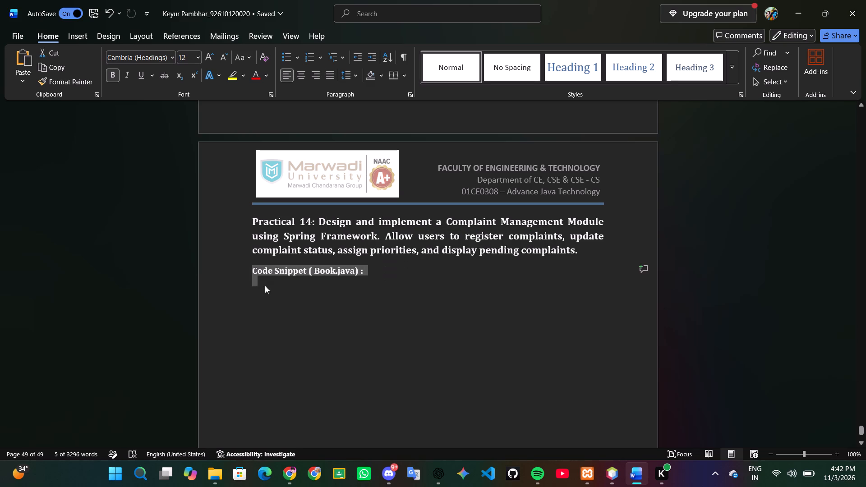
{"action": "key", "text": "ctrl+c"}
{"action": "left_click", "coordinate": [266, 289]}
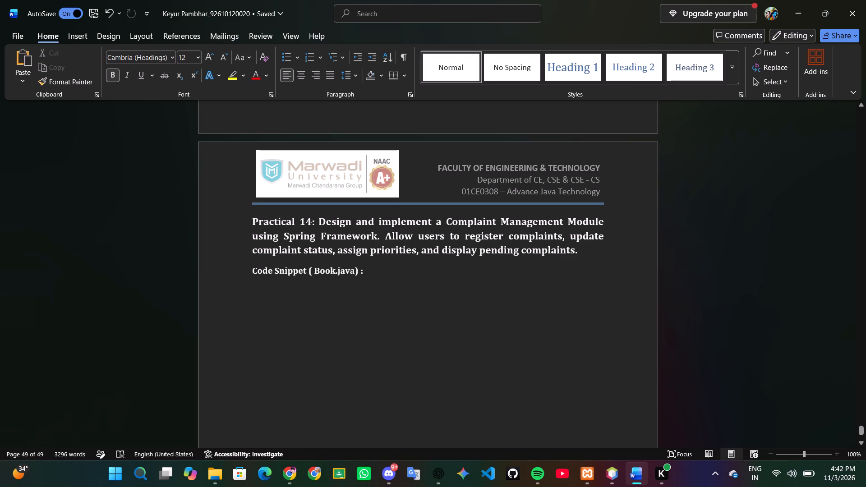
{"action": "key", "text": "ctrl+v"}
{"action": "key", "text": "ctrl+v"}
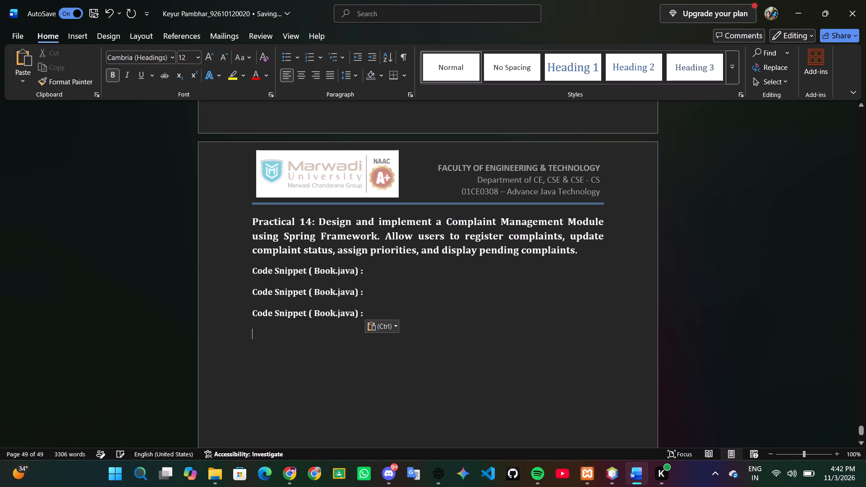
{"action": "key", "text": "ctrl+v"}
Change the file name in the first Code Snippet heading of Practical 14 to AppConfig.java.
{"action": "left_click", "coordinate": [336, 267]}
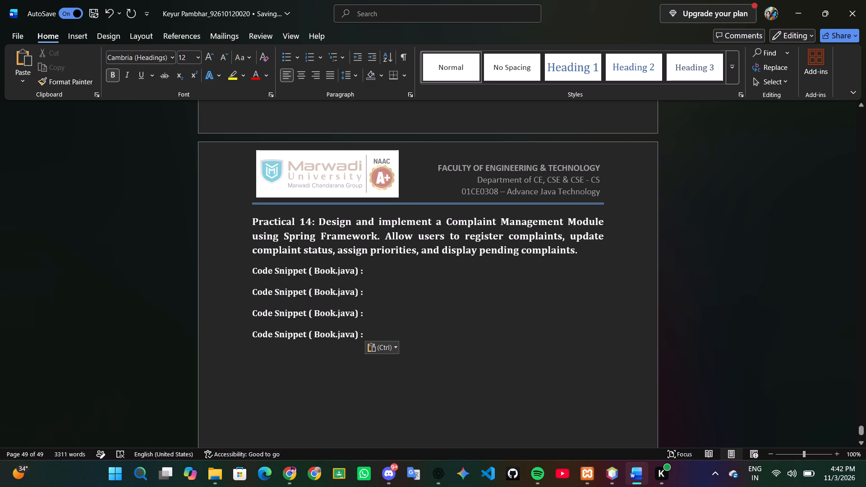
{"action": "key", "text": "Left"}
{"action": "key", "text": "BackSpace"}
{"action": "key", "text": "BackSpace"}
{"action": "key", "text": "BackSpace"}
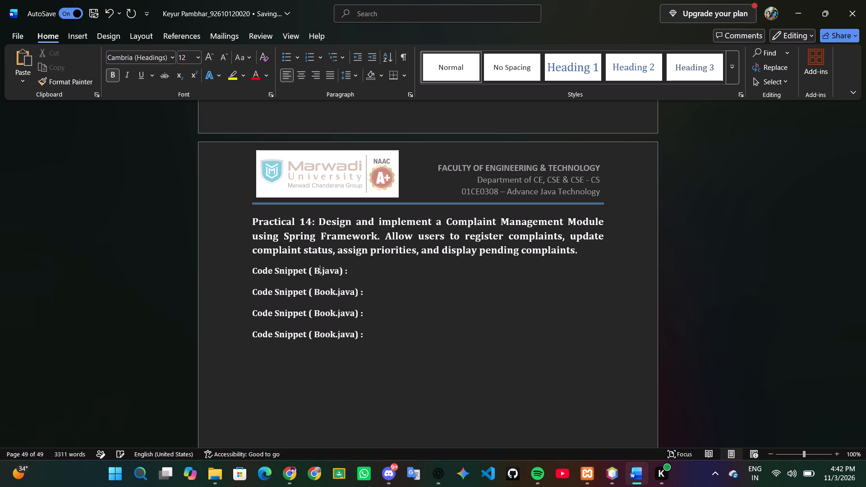
{"action": "key", "text": "BackSpace"}
{"action": "type", "text": "App"}
{"action": "key", "text": "alt+Tab"}
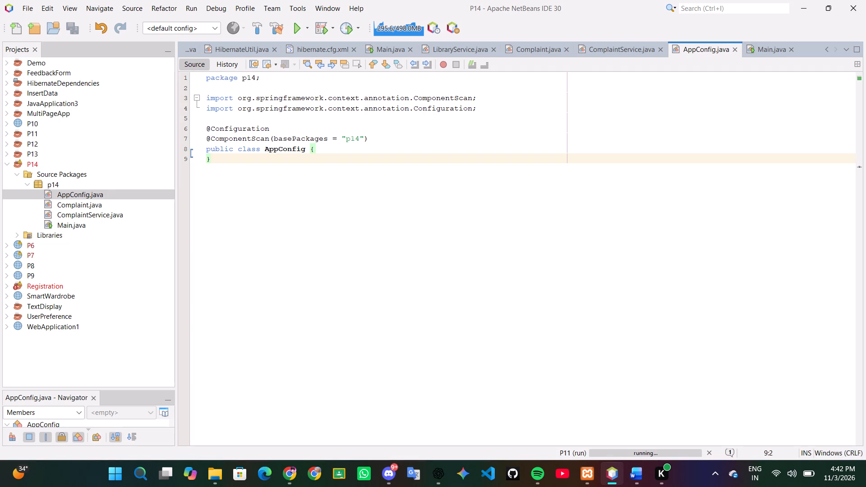
{"action": "key", "text": "alt+Tab"}
{"action": "type", "text": "Config"}
Change the file name in the second Code Snippet heading to Complaint.java.
{"action": "key", "text": "Down"}
{"action": "key", "text": "Down"}
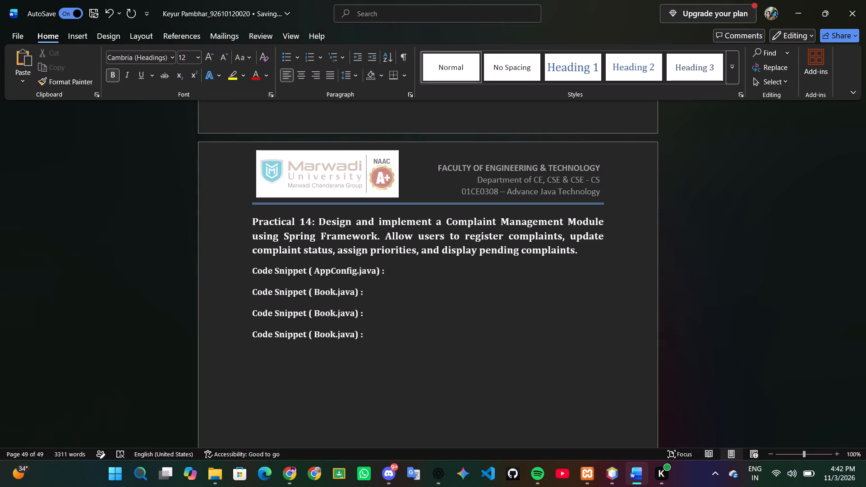
{"action": "key", "text": "Left"}
{"action": "key", "text": "Left"}
{"action": "key", "text": "Left"}
{"action": "key", "text": "Left"}
{"action": "key", "text": "Left"}
{"action": "key", "text": "Left"}
{"action": "key", "text": "BackSpace"}
{"action": "key", "text": "BackSpace"}
{"action": "key", "text": "BackSpace"}
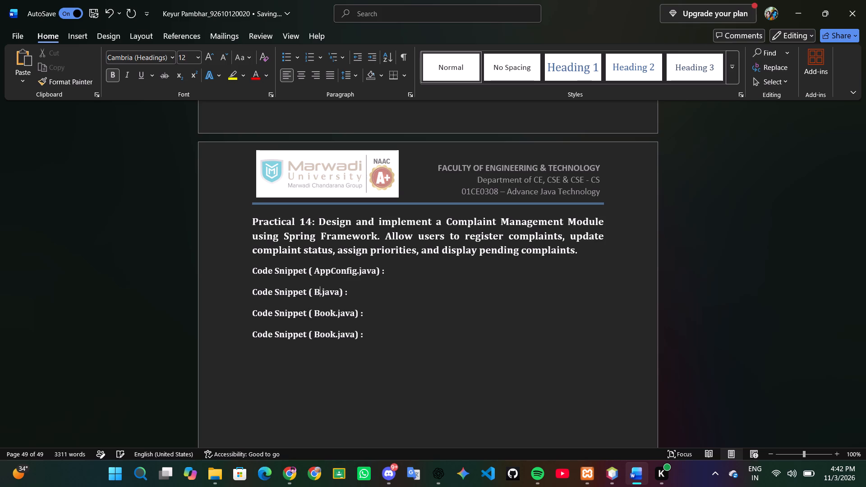
{"action": "key", "text": "BackSpace"}
{"action": "key", "text": "alt+Tab"}
{"action": "key", "text": "alt+Tab"}
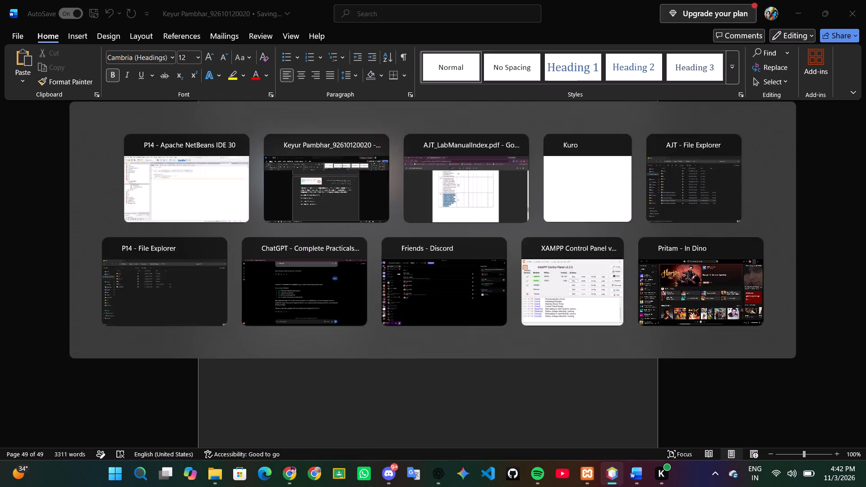
{"action": "type", "text": "Compla"}
{"action": "key", "text": "alt+Tab"}
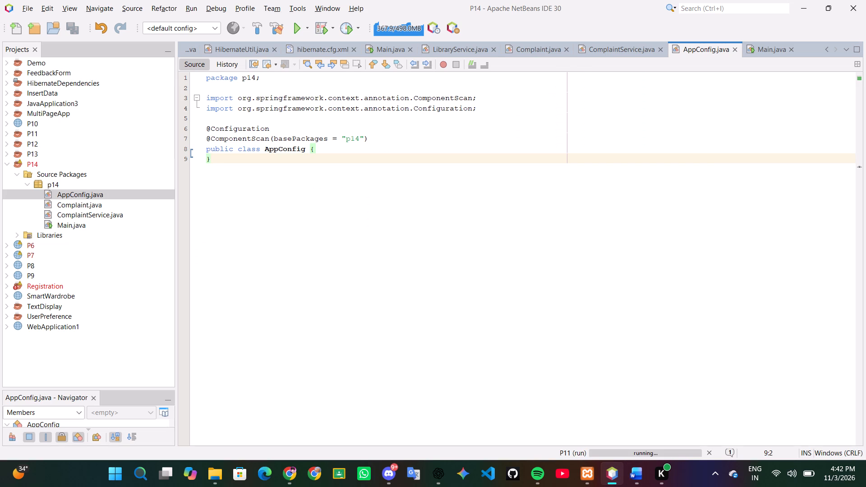
{"action": "key", "text": "alt+Tab"}
{"action": "type", "text": "int"}
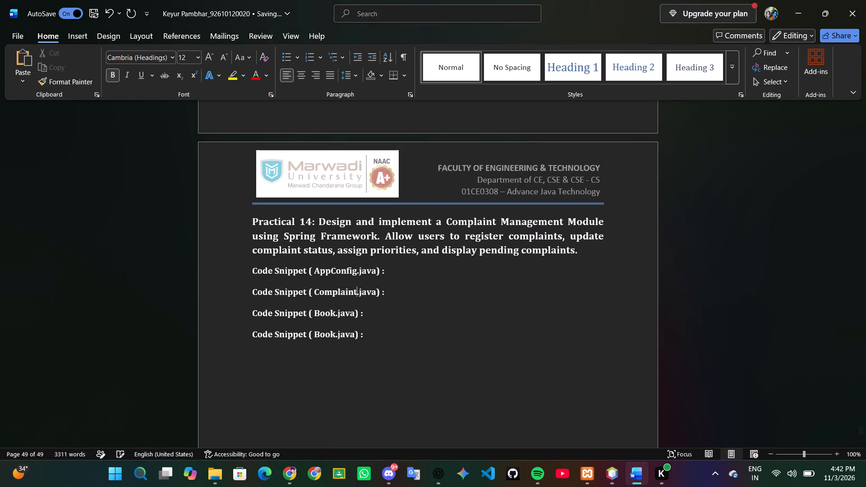
Change the file name in the third Code Snippet heading to ComplaintService.java.
{"action": "key", "text": "Down"}
{"action": "key", "text": "alt+Tab"}
{"action": "key", "text": "alt+Tab"}
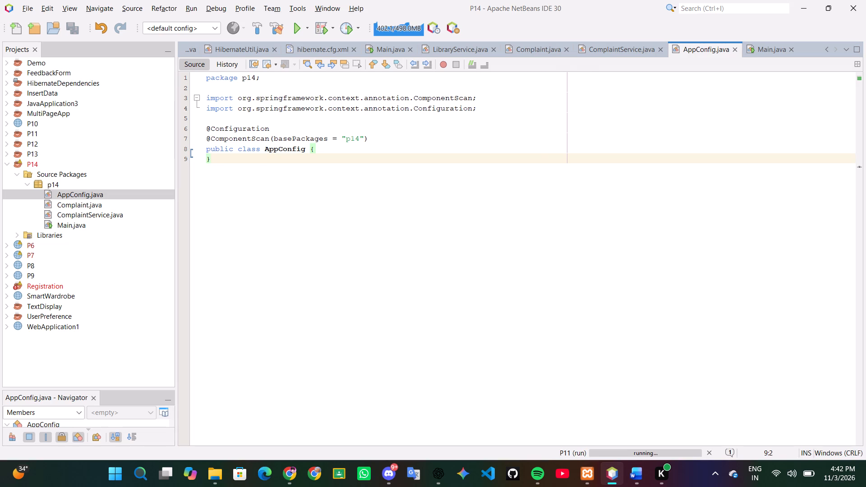
{"action": "key", "text": "Down"}
{"action": "key", "text": "Right"}
{"action": "key", "text": "Right"}
{"action": "key", "text": "Right"}
{"action": "key", "text": "Right"}
{"action": "key", "text": "Right"}
{"action": "key", "text": "Right"}
{"action": "key", "text": "Right"}
{"action": "key", "text": "Right"}
{"action": "key", "text": "Right"}
{"action": "key", "text": "Right"}
{"action": "key", "text": "Right"}
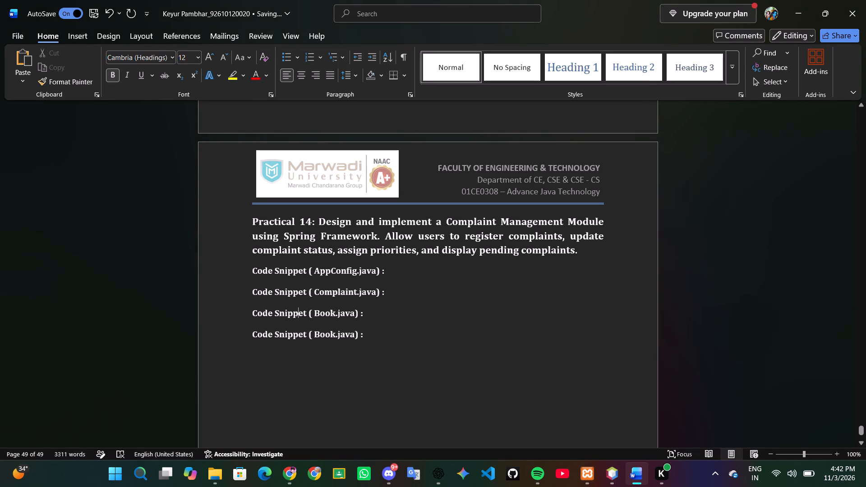
{"action": "key", "text": "Right"}
{"action": "key", "text": "Right"}
{"action": "key", "text": "Right"}
{"action": "key", "text": "Right"}
{"action": "key", "text": "Right"}
{"action": "key", "text": "Right"}
{"action": "key", "text": "Right"}
{"action": "key", "text": "Right"}
{"action": "key", "text": "Right"}
{"action": "key", "text": "Left"}
{"action": "key", "text": "BackSpace"}
{"action": "key", "text": "BackSpace"}
{"action": "key", "text": "BackSpace"}
{"action": "key", "text": "BackSpace"}
{"action": "type", "text": "Complaint"}
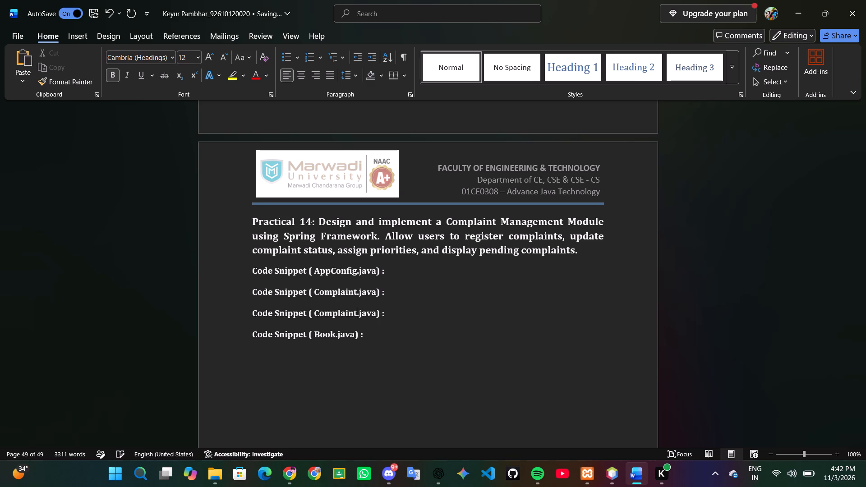
{"action": "type", "text": "Service"}
Change the file name in the fourth Code Snippet heading to Main.java.
{"action": "key", "text": "alt+Tab"}
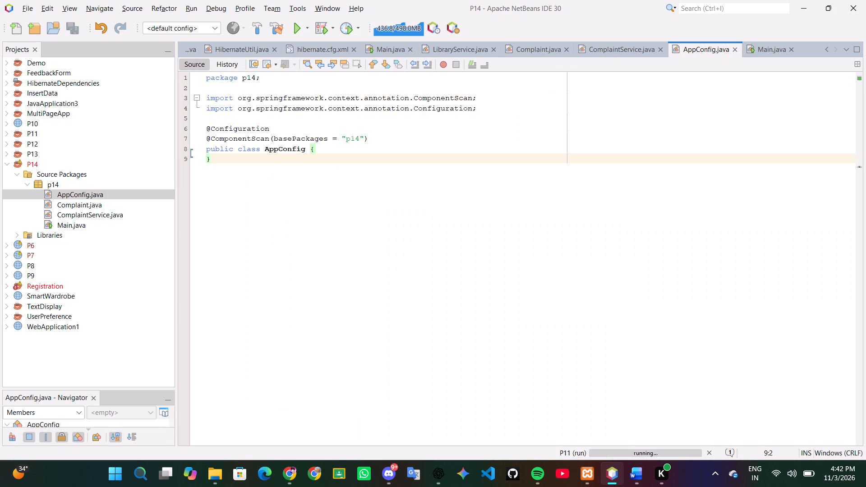
{"action": "key", "text": "alt+Tab"}
{"action": "key", "text": "Down"}
{"action": "key", "text": "Down"}
{"action": "key", "text": "Left"}
{"action": "key", "text": "Left"}
{"action": "key", "text": "Left"}
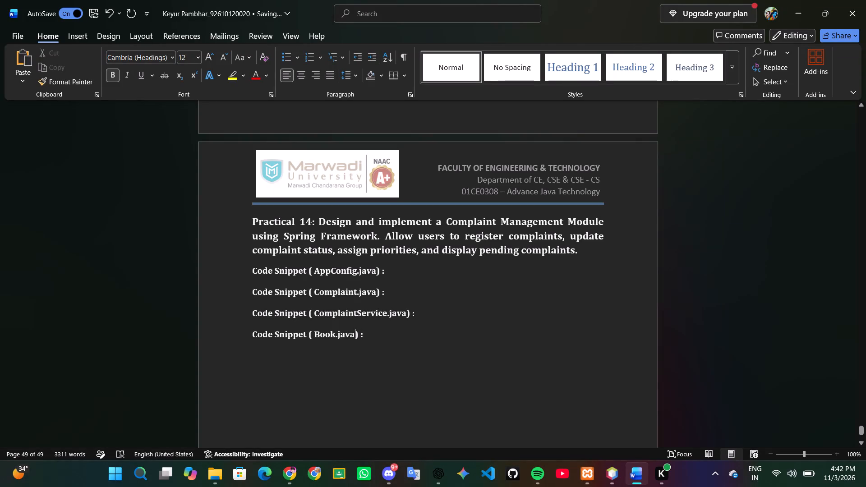
{"action": "key", "text": "Left"}
{"action": "key", "text": "Left"}
{"action": "key", "text": "Left"}
{"action": "key", "text": "Left"}
{"action": "key", "text": "Left"}
{"action": "key", "text": "BackSpace"}
{"action": "key", "text": "BackSpace"}
{"action": "key", "text": "BackSpace"}
{"action": "key", "text": "BackSpace"}
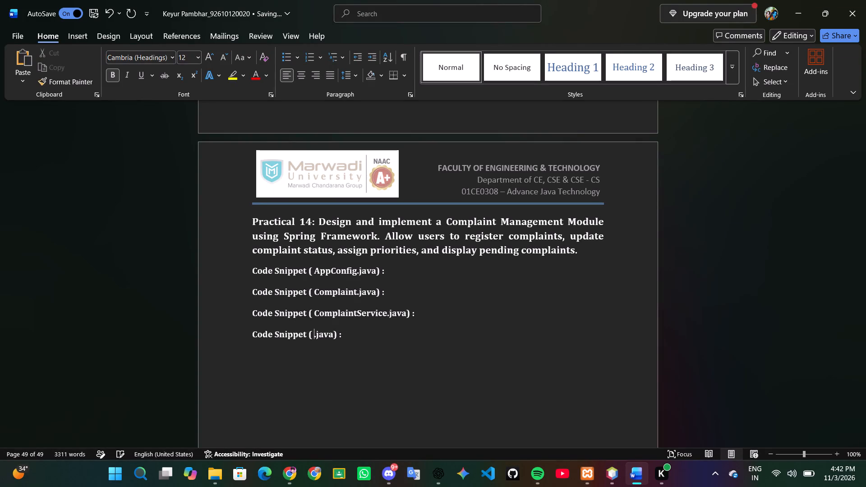
{"action": "type", "text": "Main"}
Add blank lines under the Main.java heading, copy all of P14's Main.java code from NetBeans and paste it there.
{"action": "left_click", "coordinate": [365, 336]}
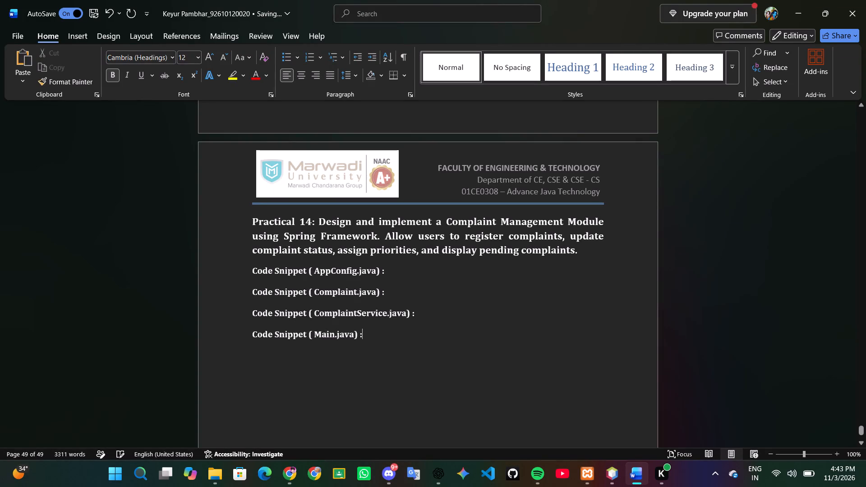
{"action": "key", "text": "Return"}
{"action": "key", "text": "Return"}
{"action": "key", "text": "alt+Tab"}
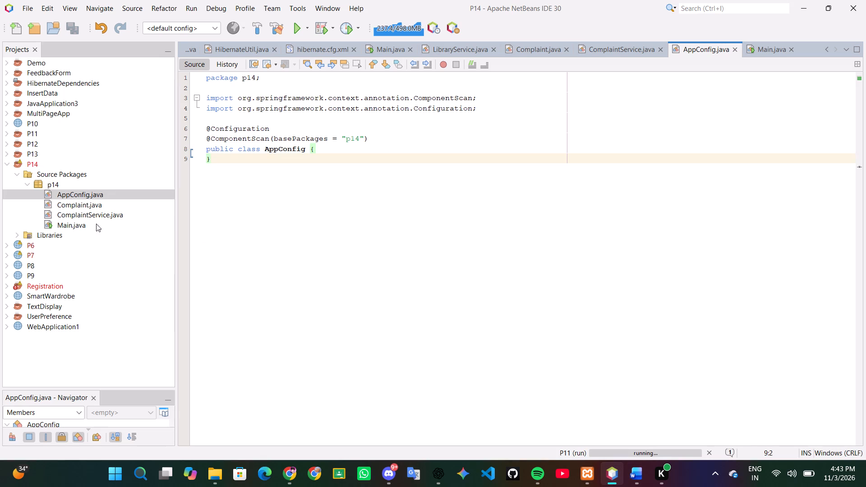
{"action": "double_click", "coordinate": [81, 226]}
{"action": "left_click", "coordinate": [332, 232]}
{"action": "scroll", "coordinate": [332, 232], "scroll_direction": "up", "scroll_amount": 4}
{"action": "key", "text": "ctrl+a"}
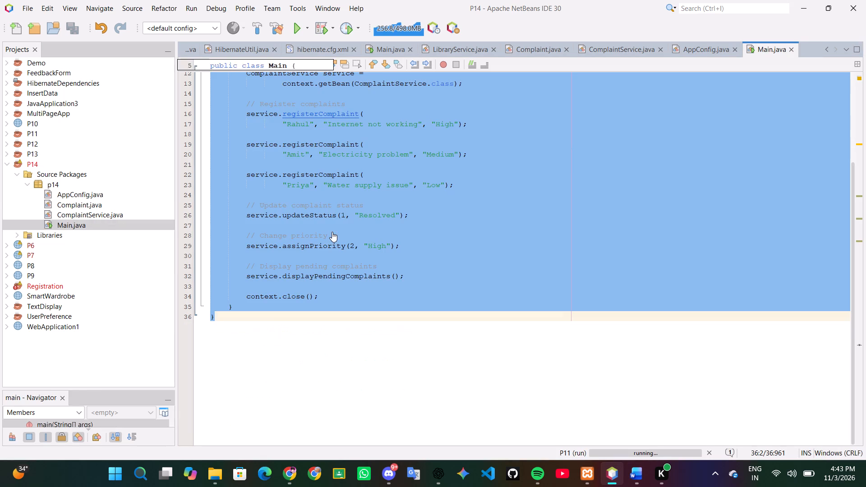
{"action": "key", "text": "ctrl+c"}
{"action": "key", "text": "alt+Tab"}
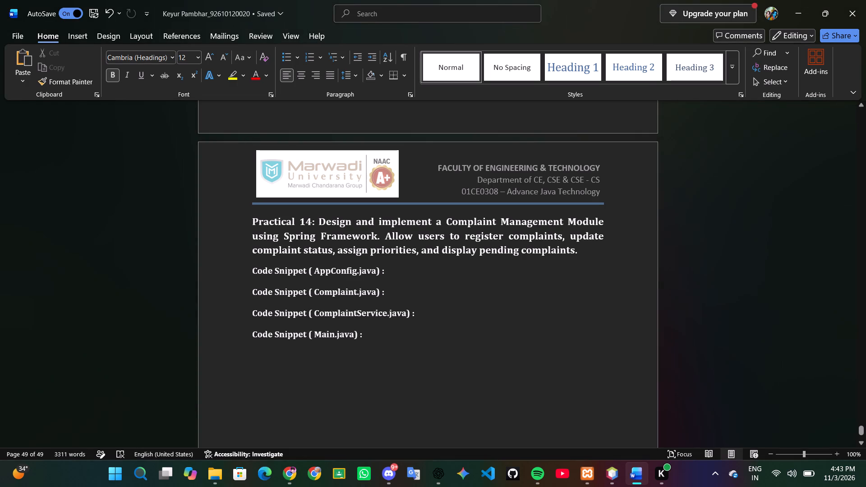
{"action": "key", "text": "ctrl+v"}
Delete the comments "// Display pending complaints" and "// Change priority" with their preceding blank lines from the pasted Main.java code.
{"action": "left_click", "coordinate": [293, 366]}
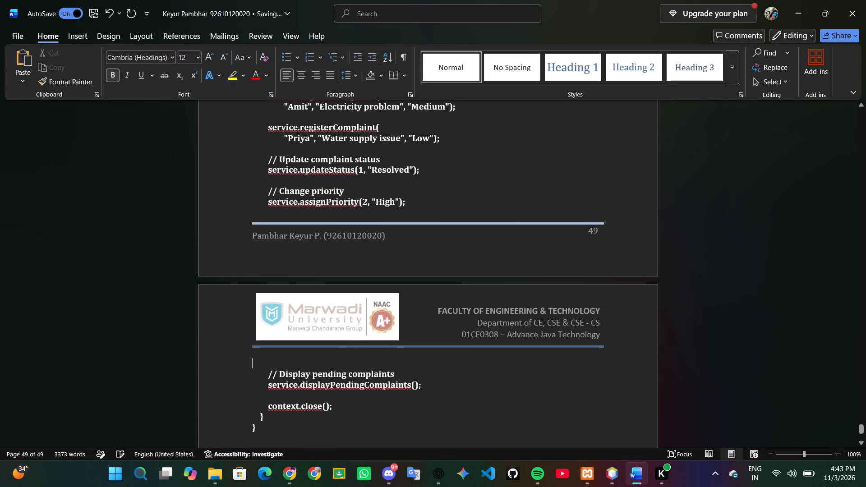
{"action": "left_click", "coordinate": [395, 372], "text": "shift"}
{"action": "key", "text": "BackSpace"}
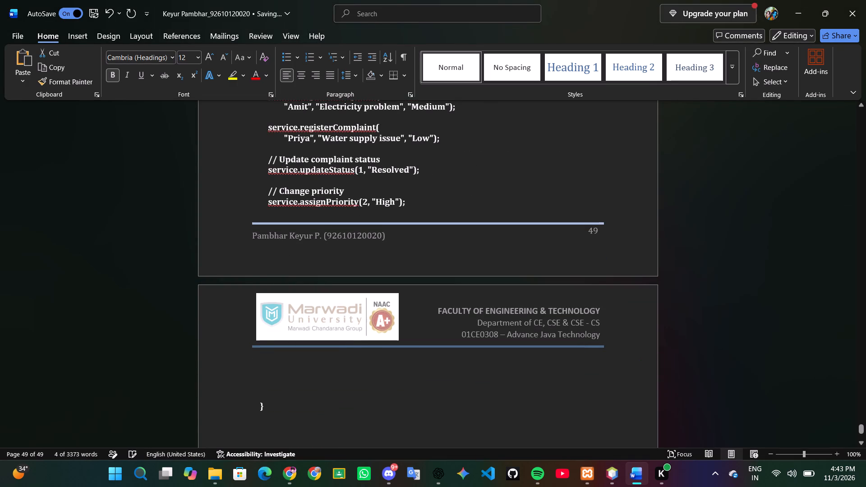
{"action": "scroll", "coordinate": [415, 373], "scroll_direction": "up", "scroll_amount": 3}
{"action": "left_click", "coordinate": [341, 262]}
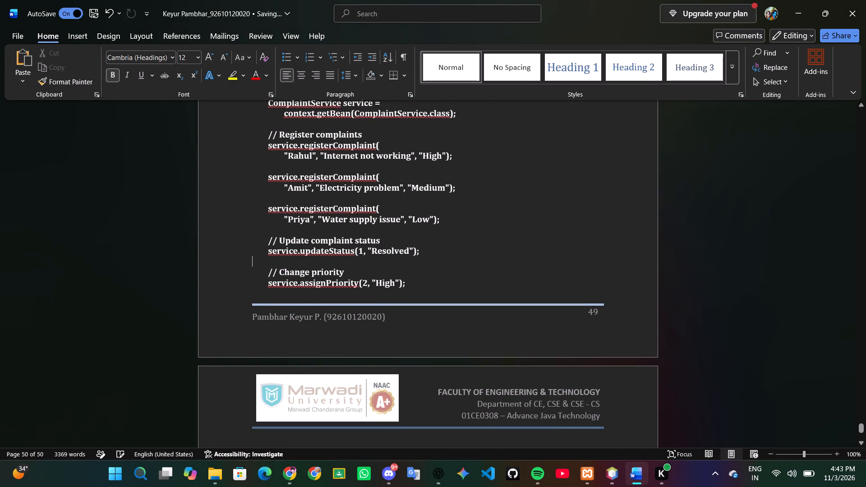
{"action": "left_click", "coordinate": [344, 273], "text": "shift"}
{"action": "key", "text": "BackSpace"}
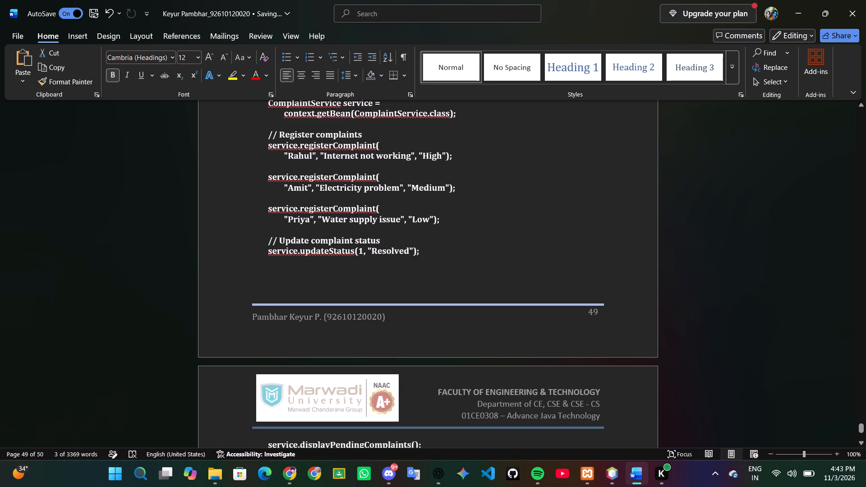
Delete the comments "// Update complaint status" and "// Register complaints" with their preceding blank lines from the pasted Main.java code.
{"action": "scroll", "coordinate": [344, 272], "scroll_direction": "up", "scroll_amount": 1}
{"action": "left_click", "coordinate": [294, 257]}
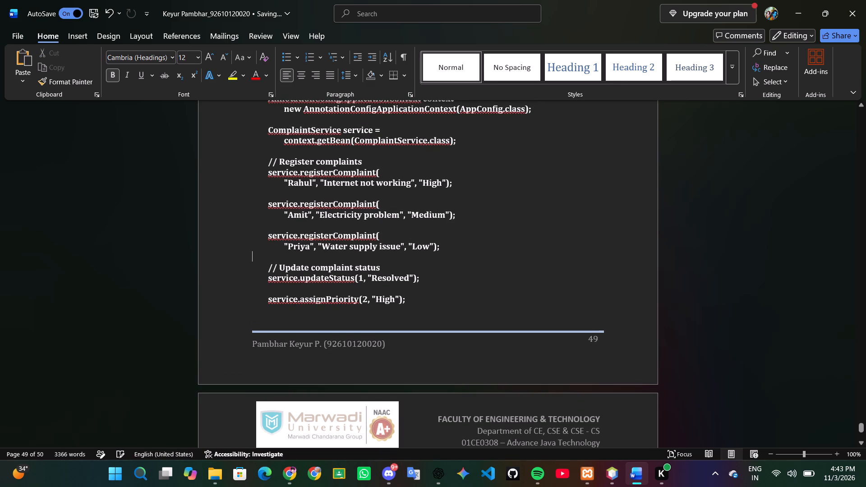
{"action": "left_click", "coordinate": [381, 266], "text": "shift"}
{"action": "key", "text": "BackSpace"}
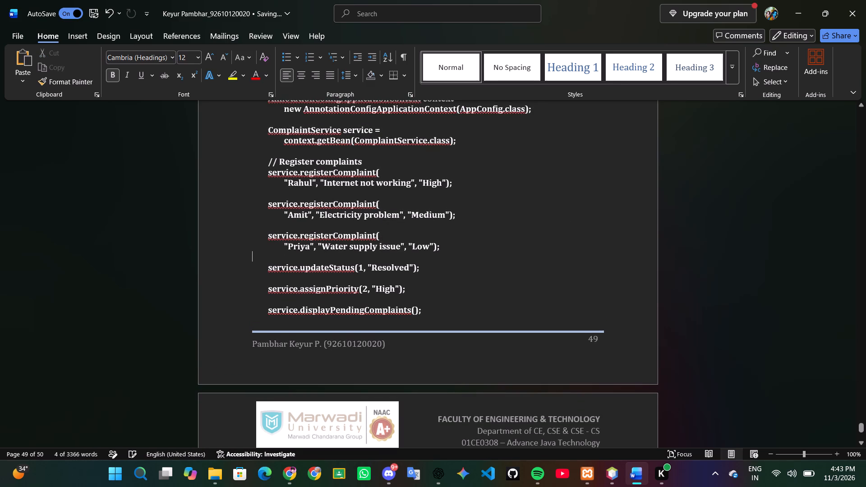
{"action": "scroll", "coordinate": [381, 266], "scroll_direction": "up", "scroll_amount": 2}
{"action": "left_click", "coordinate": [277, 208]}
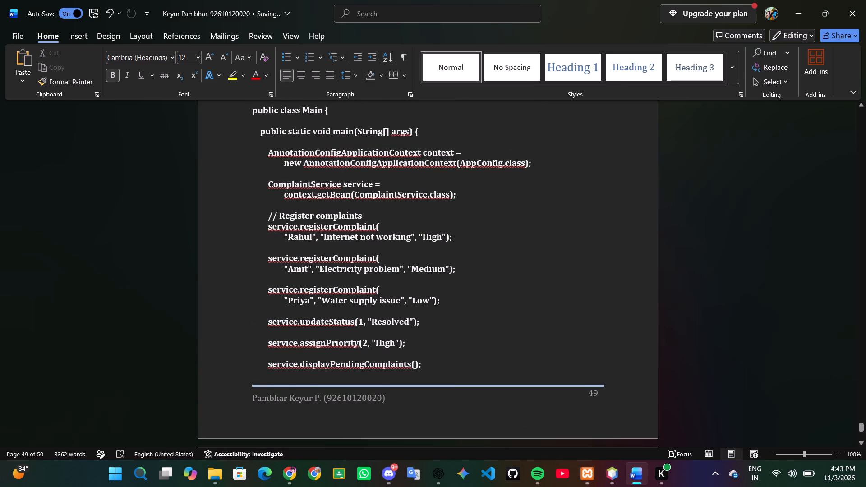
{"action": "left_click", "coordinate": [364, 215], "text": "shift"}
{"action": "scroll", "coordinate": [370, 241], "scroll_direction": "up", "scroll_amount": 4}
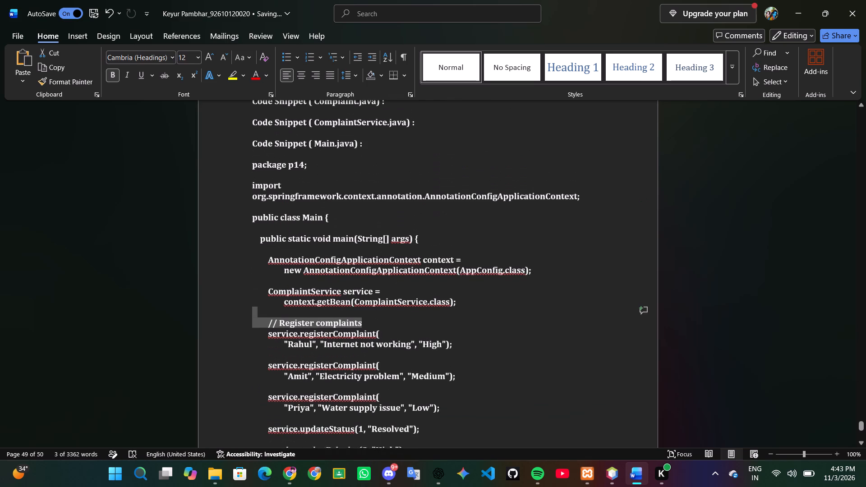
{"action": "key", "text": "BackSpace"}
Remove the blank line between the package p14 line and the import statement in the Main.java code.
{"action": "scroll", "coordinate": [370, 241], "scroll_direction": "up", "scroll_amount": 3}
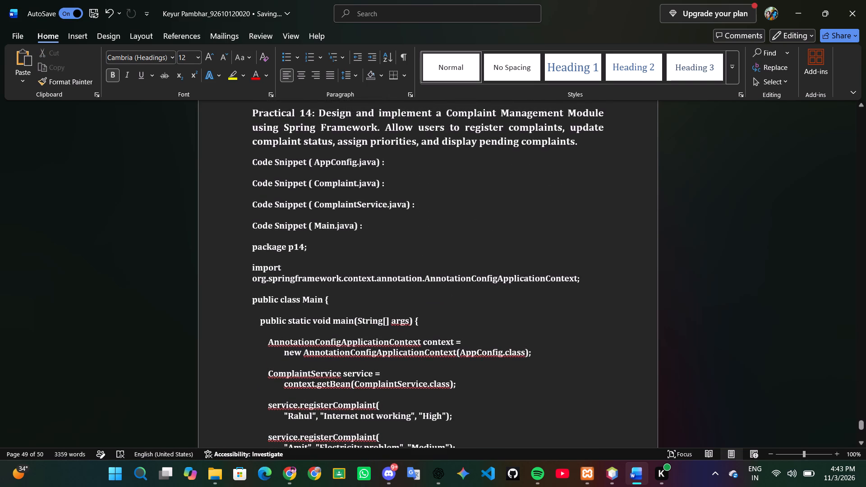
{"action": "left_click", "coordinate": [251, 292]}
{"action": "scroll", "coordinate": [286, 299], "scroll_direction": "up", "scroll_amount": 1}
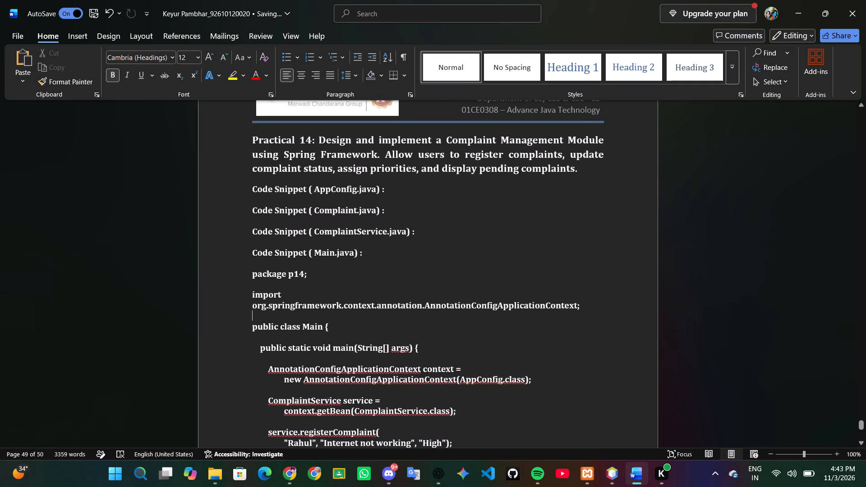
{"action": "left_click", "coordinate": [258, 286]}
{"action": "key", "text": "BackSpace"}
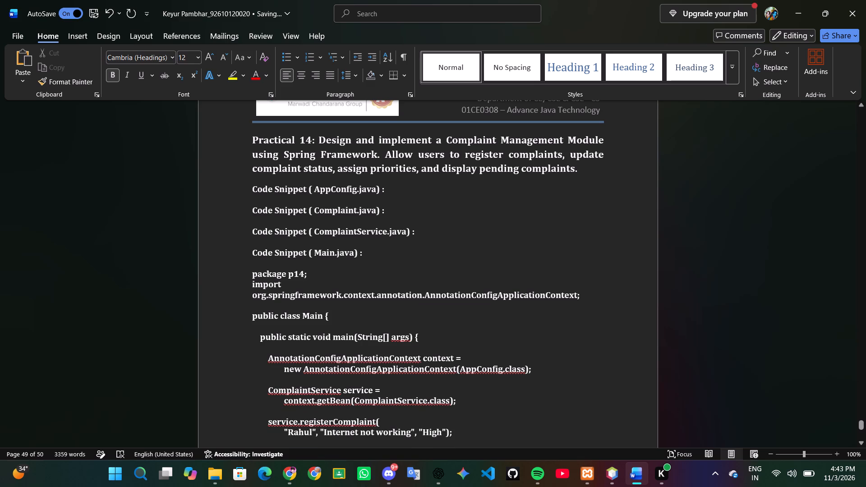
Add blank lines under the ComplaintService.java heading, copy all of P14's ComplaintService.java code from NetBeans and paste it there.
{"action": "left_click", "coordinate": [424, 229]}
{"action": "key", "text": "Return"}
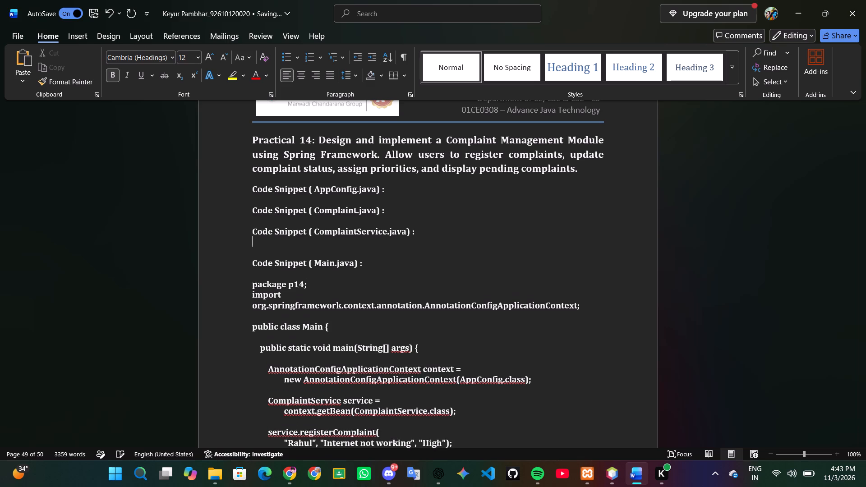
{"action": "key", "text": "Return"}
{"action": "key", "text": "Return"}
{"action": "key", "text": "Up"}
{"action": "key", "text": "alt+Tab"}
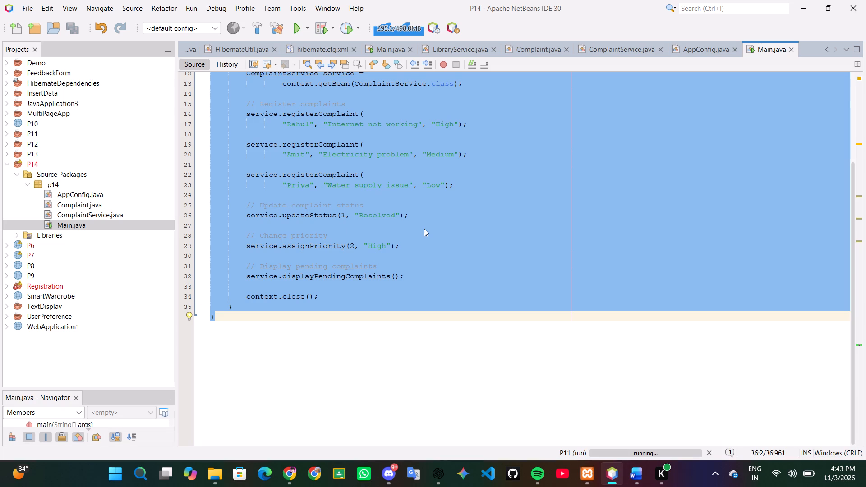
{"action": "double_click", "coordinate": [101, 211]}
{"action": "left_click", "coordinate": [418, 366]}
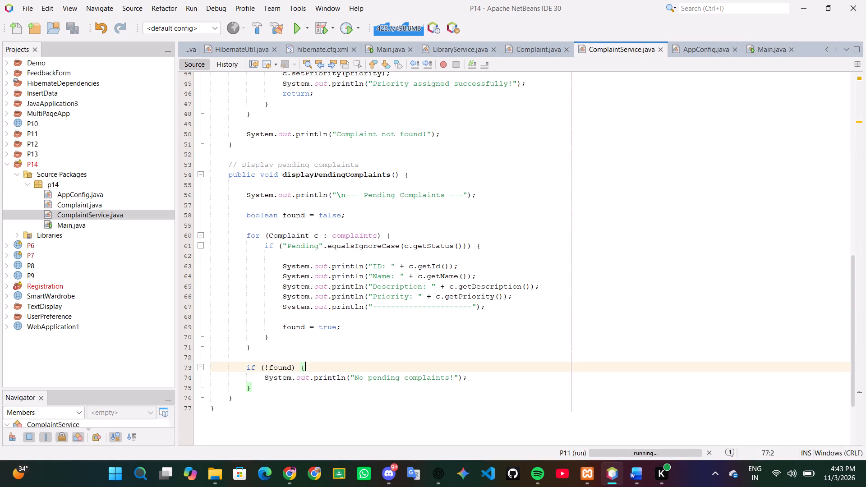
{"action": "key", "text": "ctrl+a"}
{"action": "key", "text": "ctrl+c"}
{"action": "scroll", "coordinate": [418, 366], "scroll_direction": "up", "scroll_amount": 15}
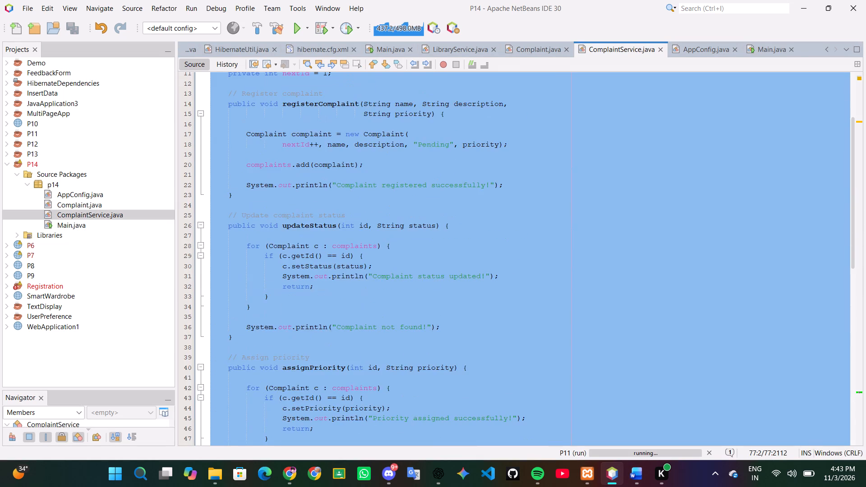
{"action": "scroll", "coordinate": [418, 366], "scroll_direction": "up", "scroll_amount": 8}
{"action": "key", "text": "alt+Tab"}
{"action": "key", "text": "ctrl+v"}
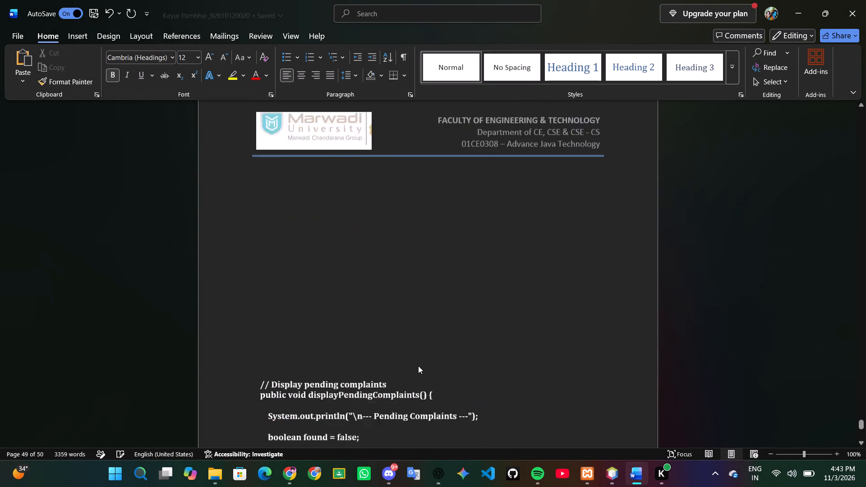
Delete the comments "// Display pending complaints" and "// Assign priority" with their preceding blank lines from the pasted ComplaintService.java code.
{"action": "scroll", "coordinate": [370, 336], "scroll_direction": "down", "scroll_amount": 4}
{"action": "scroll", "coordinate": [370, 336], "scroll_direction": "up", "scroll_amount": 9}
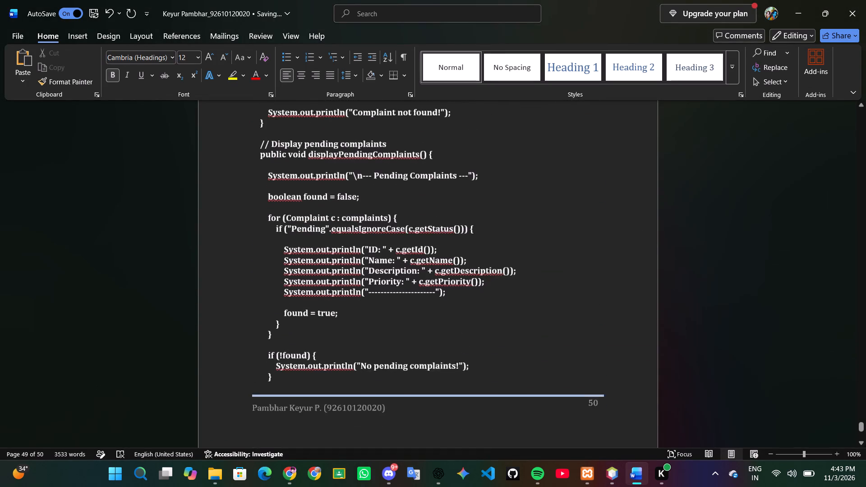
{"action": "scroll", "coordinate": [370, 336], "scroll_direction": "up", "scroll_amount": 2}
{"action": "left_click", "coordinate": [270, 206]}
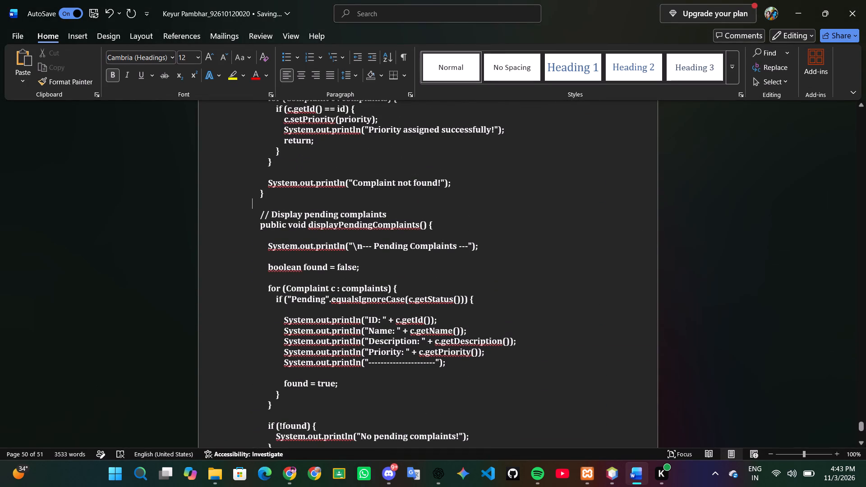
{"action": "left_click", "coordinate": [386, 212], "text": "shift"}
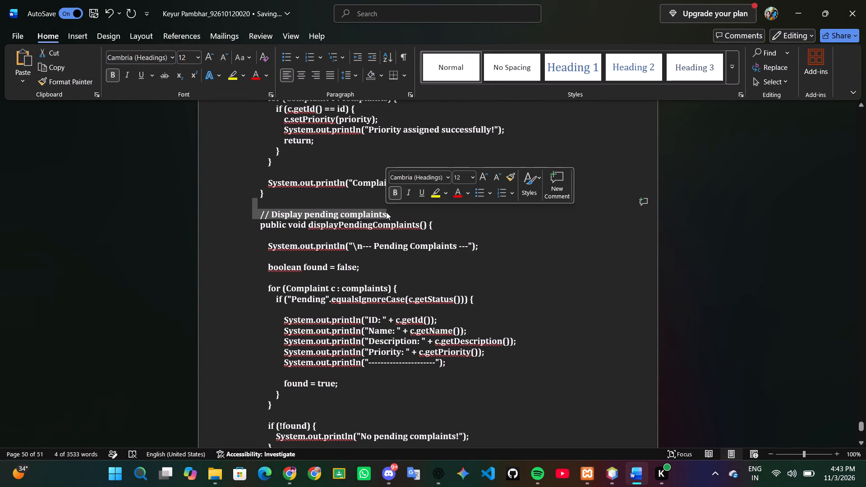
{"action": "key", "text": "BackSpace"}
{"action": "scroll", "coordinate": [386, 212], "scroll_direction": "up", "scroll_amount": 7}
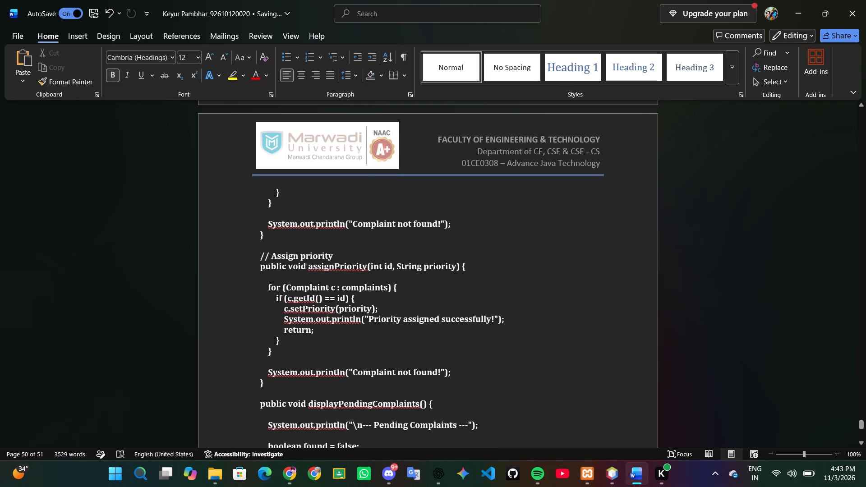
{"action": "left_click", "coordinate": [286, 242]}
{"action": "left_click", "coordinate": [334, 255], "text": "shift"}
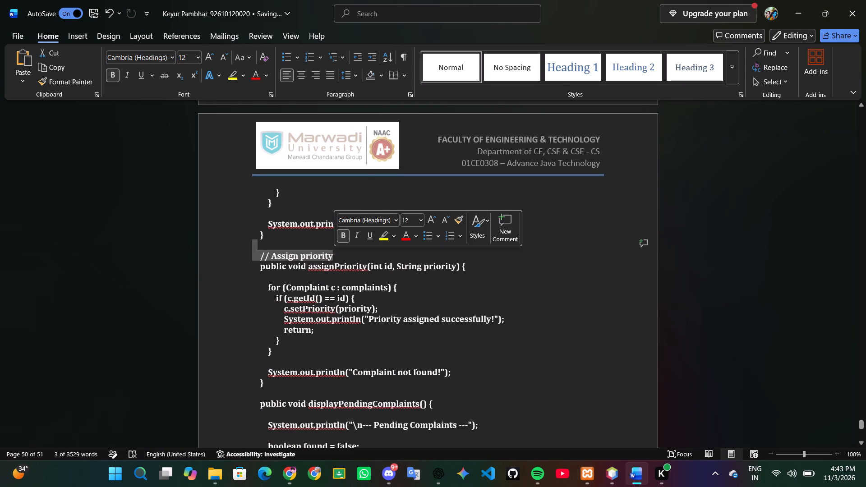
{"action": "key", "text": "BackSpace"}
Delete the comments "// Update complaint status" and "// Register complaint" with their preceding blank lines from the pasted ComplaintService.java code.
{"action": "scroll", "coordinate": [334, 255], "scroll_direction": "up", "scroll_amount": 9}
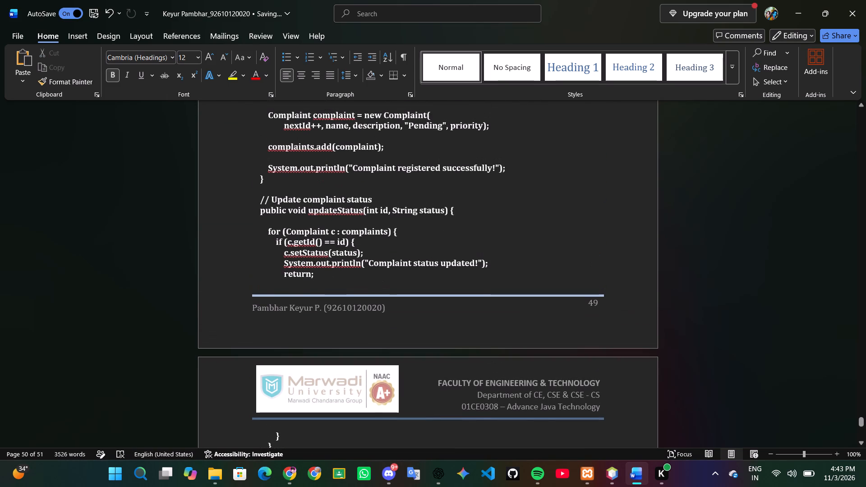
{"action": "left_click", "coordinate": [263, 194]}
{"action": "left_click", "coordinate": [265, 192]}
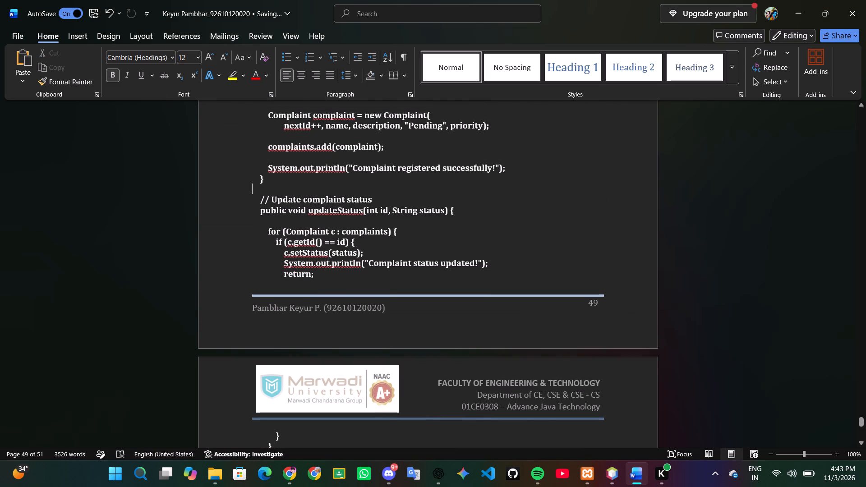
{"action": "left_click", "coordinate": [373, 198], "text": "shift"}
{"action": "key", "text": "BackSpace"}
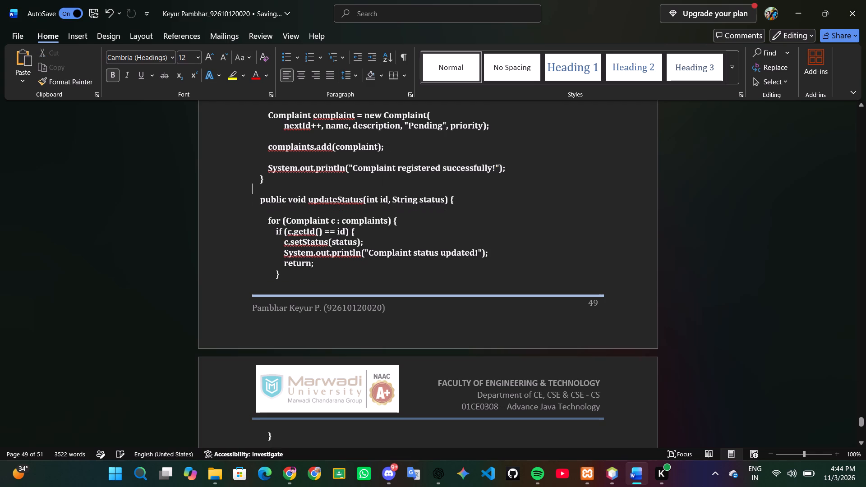
{"action": "scroll", "coordinate": [375, 215], "scroll_direction": "up", "scroll_amount": 10}
{"action": "left_click", "coordinate": [260, 332]}
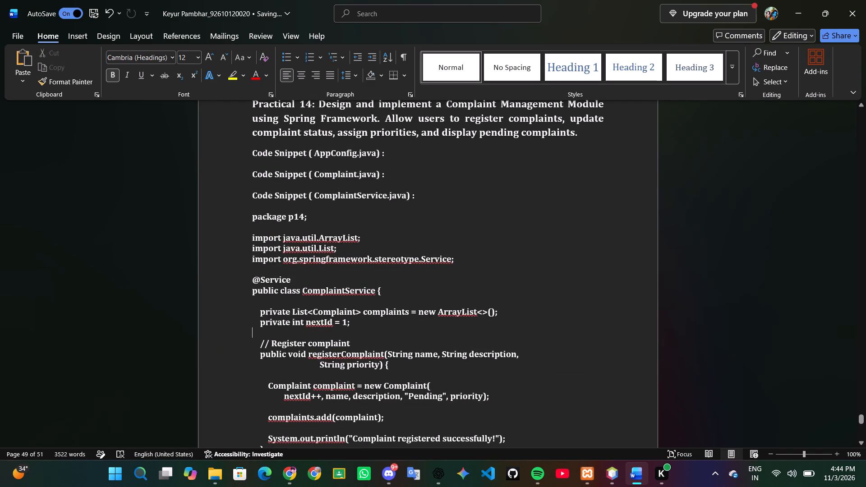
{"action": "left_click", "coordinate": [350, 341], "text": "shift"}
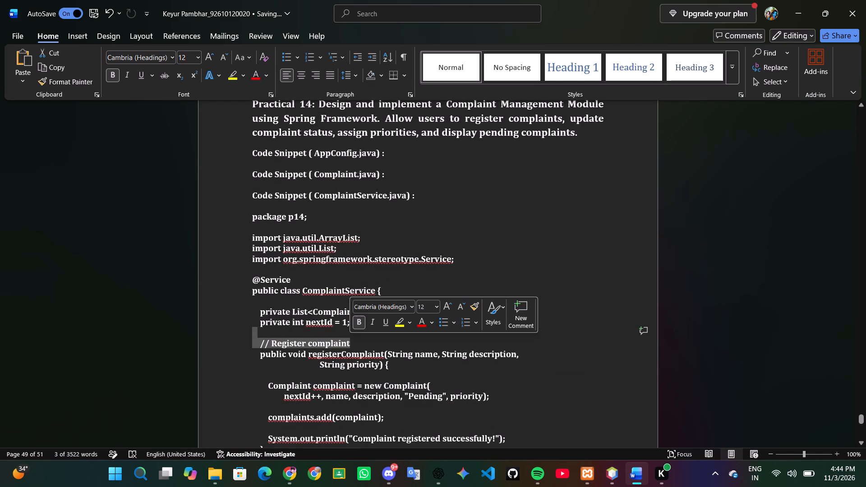
{"action": "key", "text": "BackSpace"}
Add blank lines under the Complaint.java heading, copy all of P14's Complaint.java code from NetBeans and paste it there.
{"action": "scroll", "coordinate": [350, 341], "scroll_direction": "up", "scroll_amount": 2}
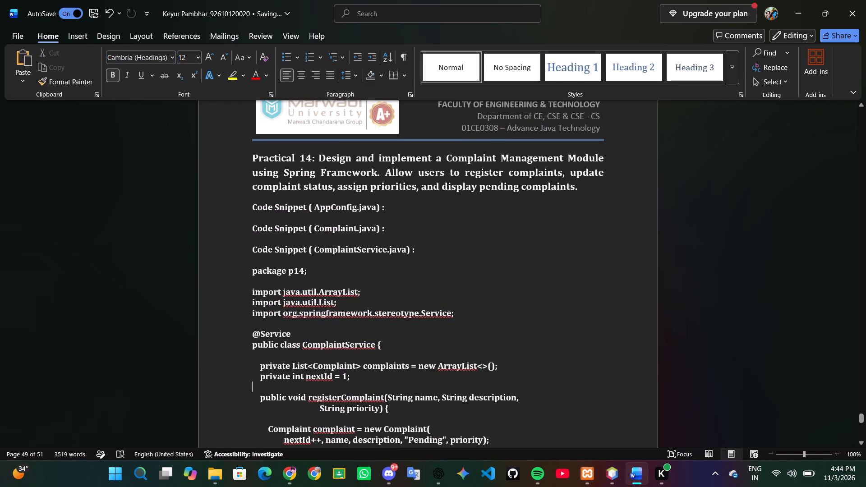
{"action": "left_click", "coordinate": [391, 230]}
{"action": "key", "text": "Return"}
{"action": "key", "text": "Return"}
{"action": "key", "text": "Return"}
{"action": "key", "text": "Up"}
{"action": "key", "text": "alt+Tab"}
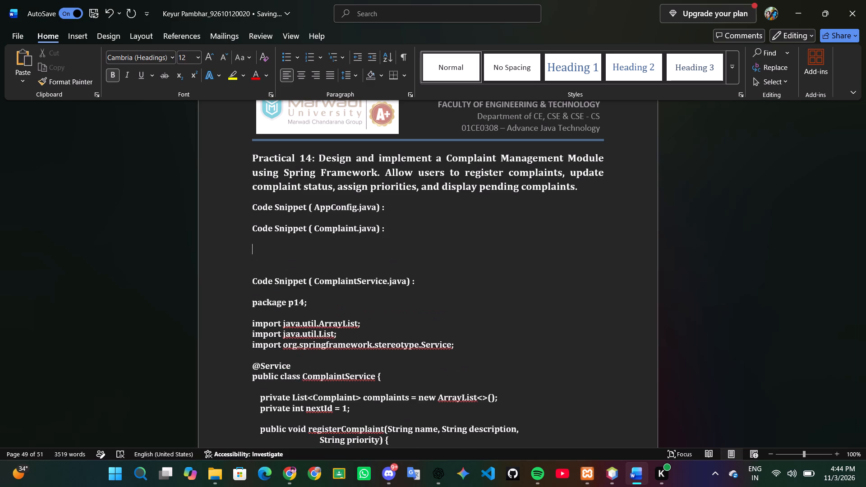
{"action": "double_click", "coordinate": [76, 202]}
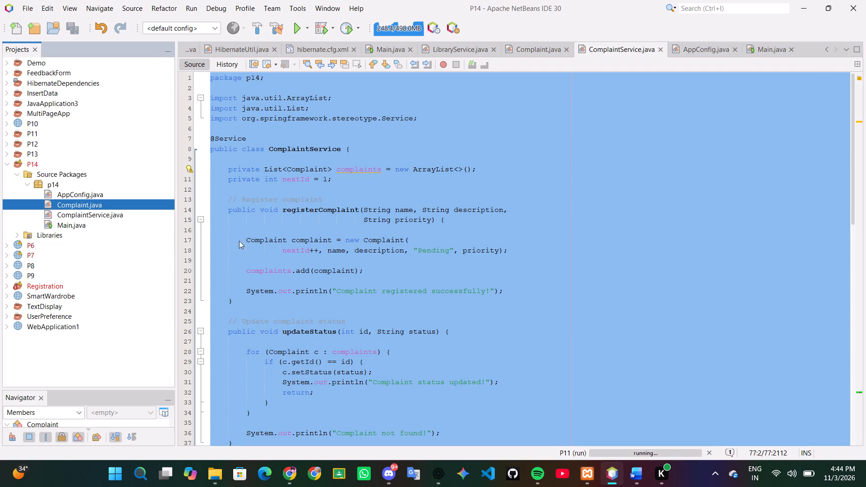
{"action": "double_click", "coordinate": [89, 207]}
{"action": "left_click", "coordinate": [293, 249]}
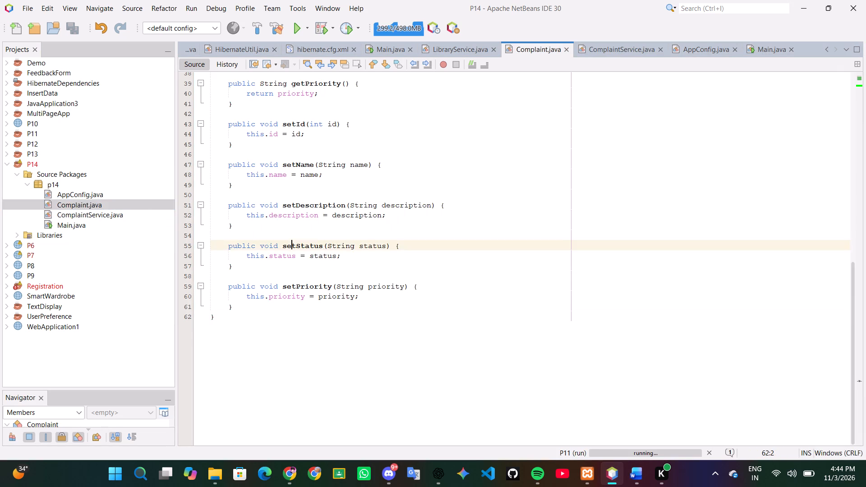
{"action": "scroll", "coordinate": [293, 249], "scroll_direction": "up", "scroll_amount": 4}
{"action": "double_click", "coordinate": [100, 207]}
{"action": "left_click", "coordinate": [306, 327]}
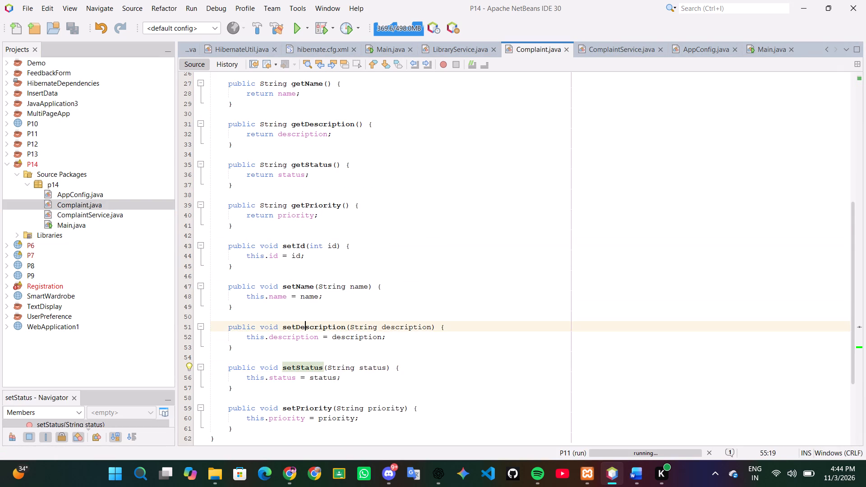
{"action": "key", "text": "ctrl+a"}
{"action": "key", "text": "ctrl+c"}
{"action": "key", "text": "alt+Tab"}
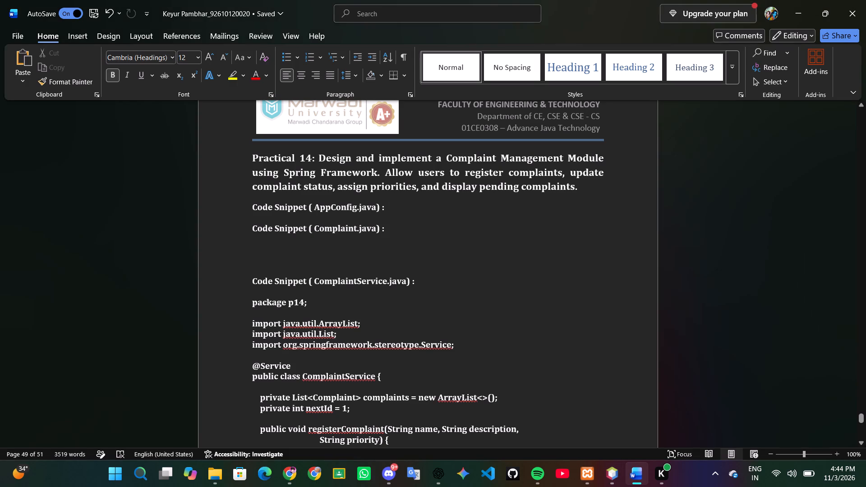
{"action": "key", "text": "ctrl+v"}
Remove the blank line between the package p14 line and the class declaration in the pasted Complaint.java code.
{"action": "scroll", "coordinate": [307, 353], "scroll_direction": "up", "scroll_amount": 15}
{"action": "scroll", "coordinate": [307, 351], "scroll_direction": "up", "scroll_amount": 8}
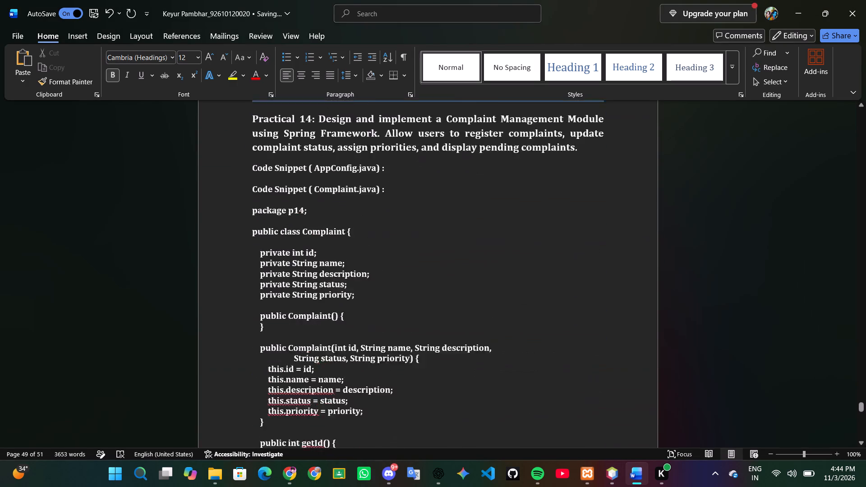
{"action": "scroll", "coordinate": [307, 351], "scroll_direction": "up", "scroll_amount": 2}
{"action": "left_click", "coordinate": [269, 321]}
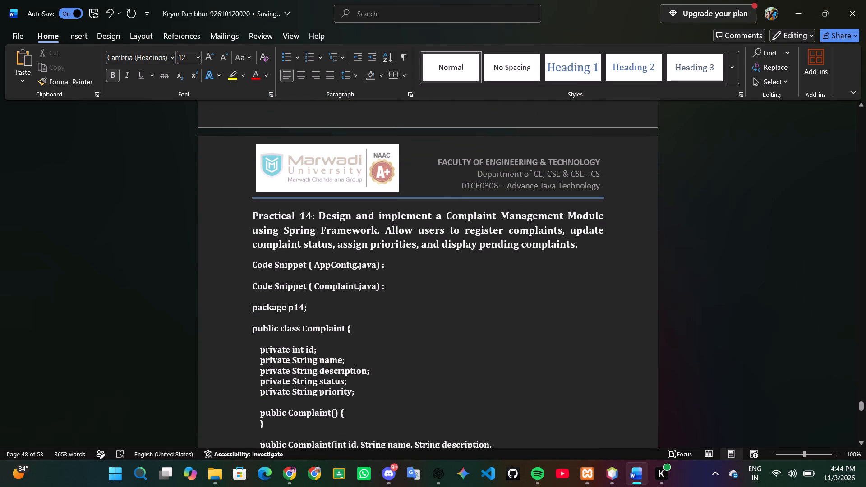
{"action": "key", "text": "BackSpace"}
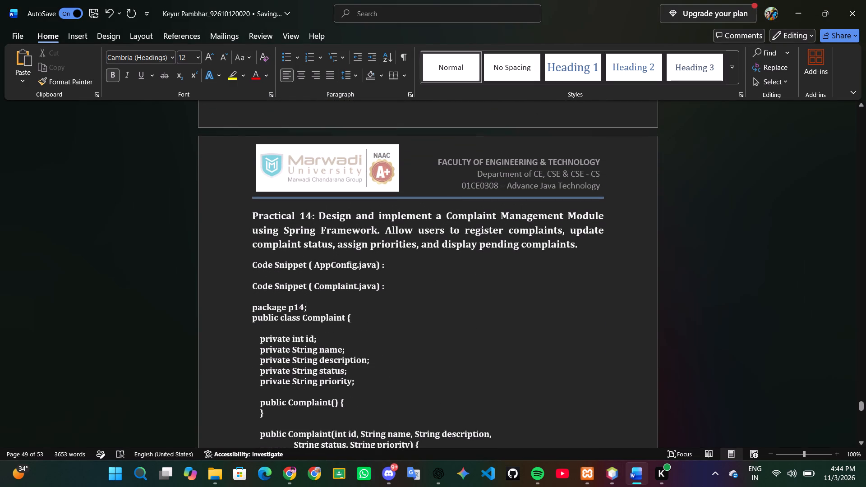
Add blank lines under the AppConfig.java heading, copy all of P14's AppConfig.java code from NetBeans and paste it there.
{"action": "left_click", "coordinate": [392, 262]}
{"action": "key", "text": "Return"}
{"action": "key", "text": "Return"}
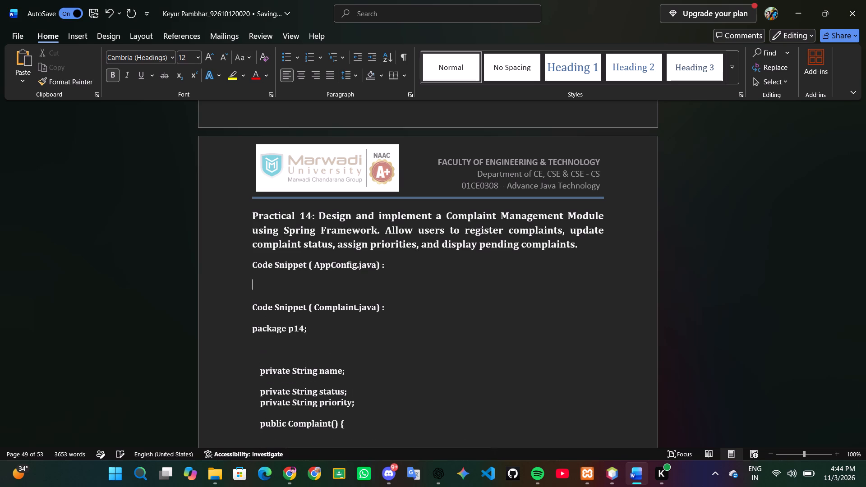
{"action": "key", "text": "Return"}
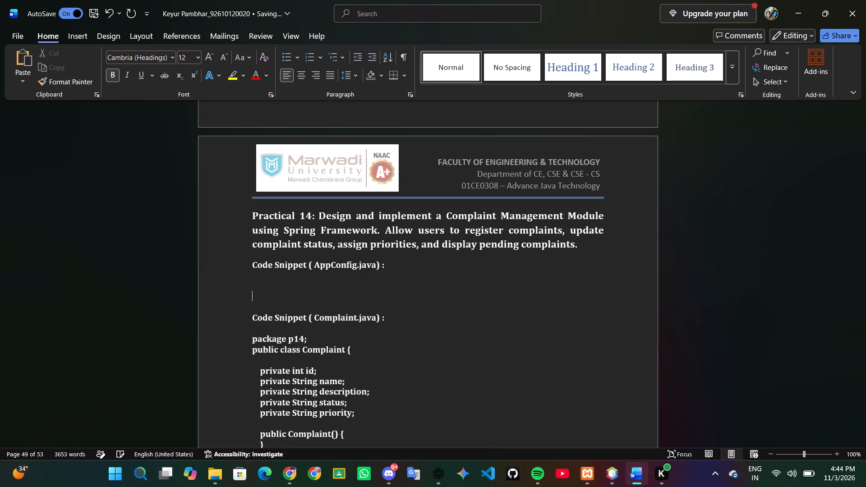
{"action": "key", "text": "Up"}
{"action": "key", "text": "alt+Tab"}
{"action": "double_click", "coordinate": [91, 192]}
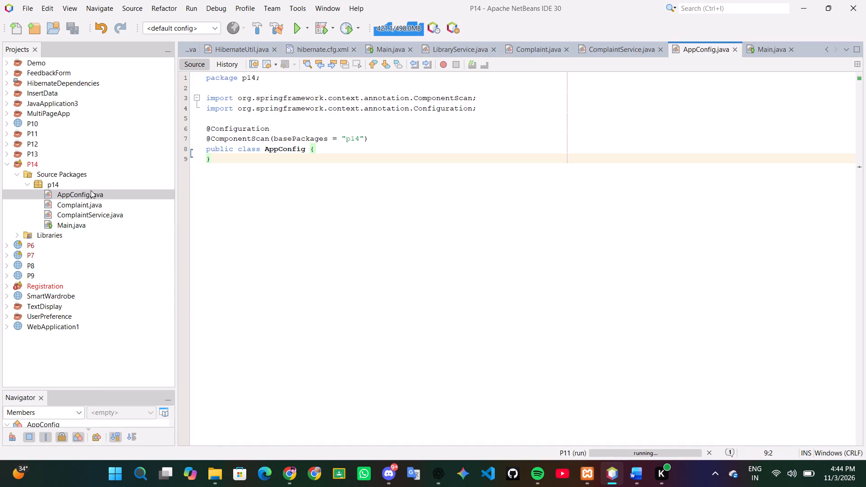
{"action": "left_click", "coordinate": [394, 205]}
{"action": "key", "text": "ctrl+a"}
{"action": "key", "text": "ctrl+c"}
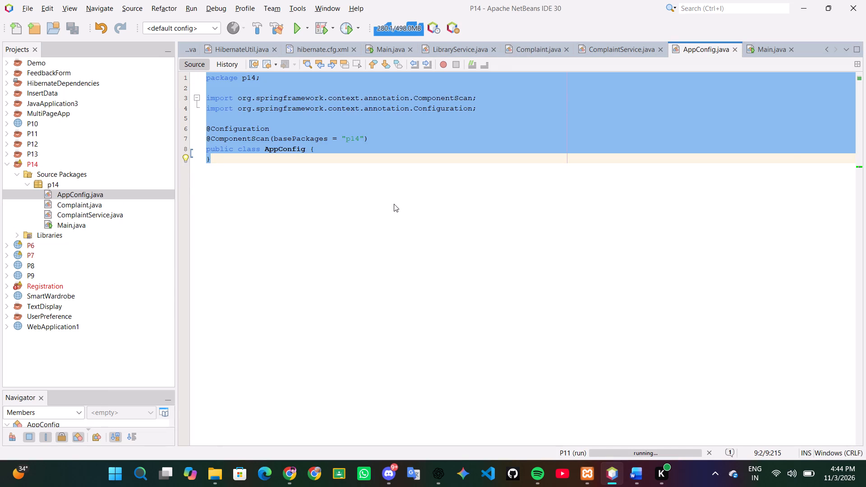
{"action": "key", "text": "alt+Tab"}
{"action": "key", "text": "ctrl+v"}
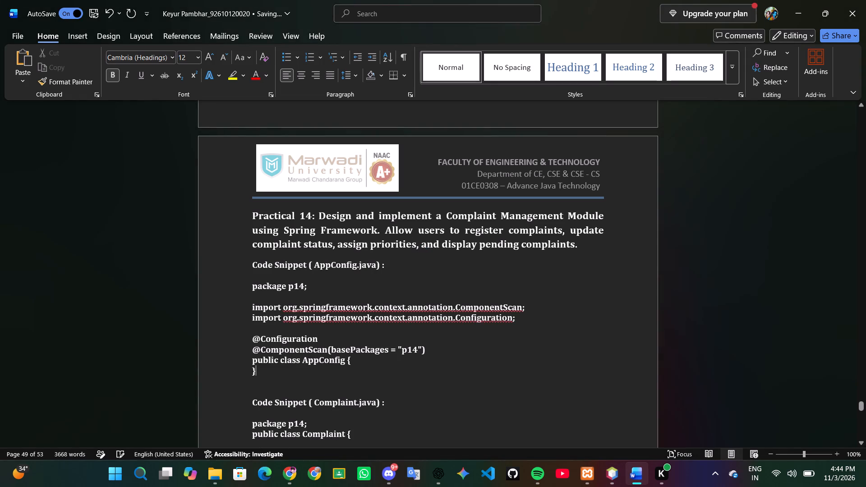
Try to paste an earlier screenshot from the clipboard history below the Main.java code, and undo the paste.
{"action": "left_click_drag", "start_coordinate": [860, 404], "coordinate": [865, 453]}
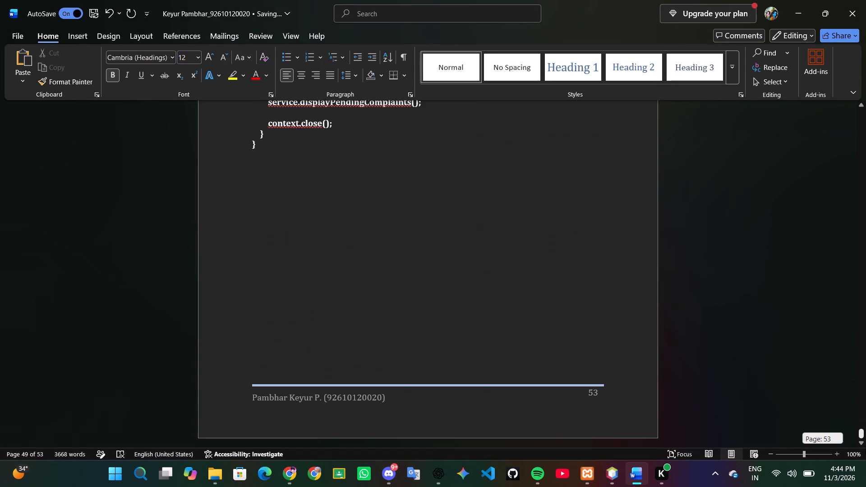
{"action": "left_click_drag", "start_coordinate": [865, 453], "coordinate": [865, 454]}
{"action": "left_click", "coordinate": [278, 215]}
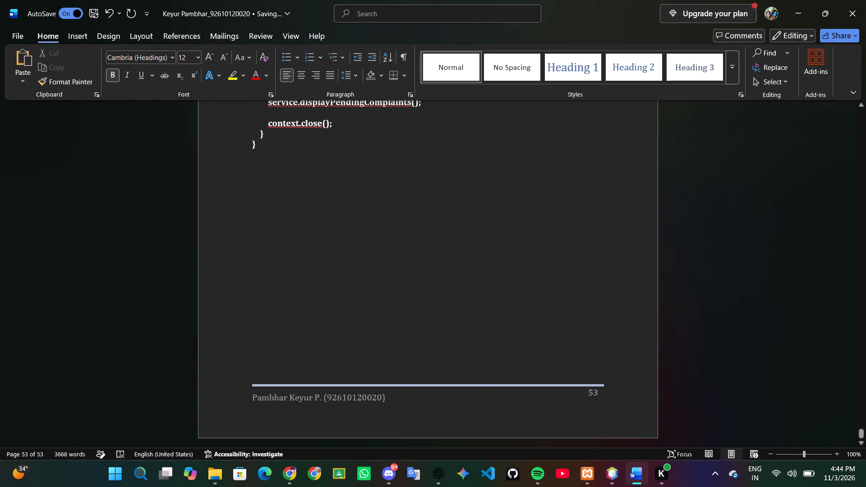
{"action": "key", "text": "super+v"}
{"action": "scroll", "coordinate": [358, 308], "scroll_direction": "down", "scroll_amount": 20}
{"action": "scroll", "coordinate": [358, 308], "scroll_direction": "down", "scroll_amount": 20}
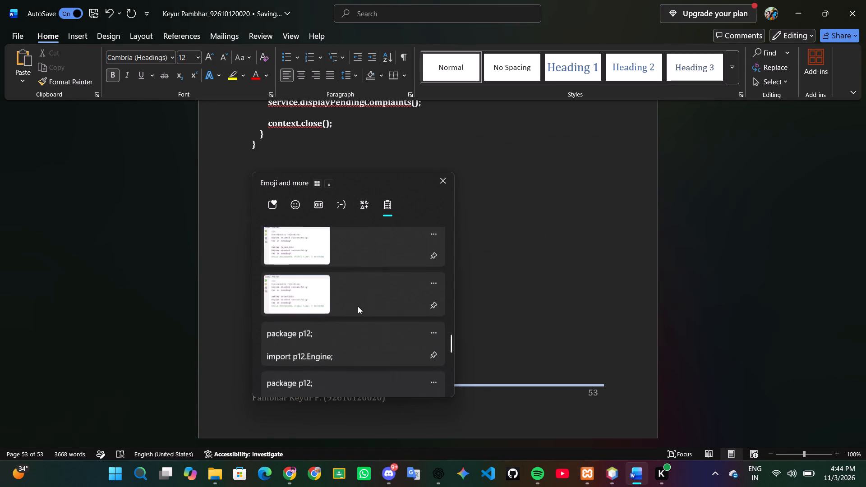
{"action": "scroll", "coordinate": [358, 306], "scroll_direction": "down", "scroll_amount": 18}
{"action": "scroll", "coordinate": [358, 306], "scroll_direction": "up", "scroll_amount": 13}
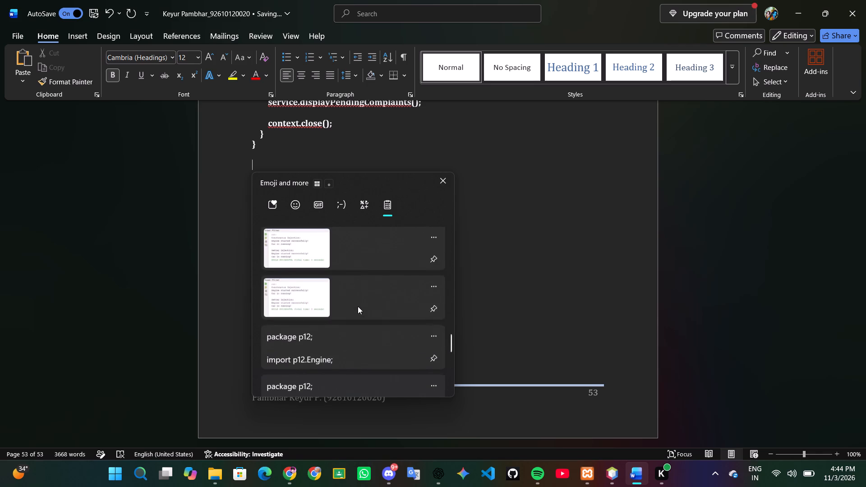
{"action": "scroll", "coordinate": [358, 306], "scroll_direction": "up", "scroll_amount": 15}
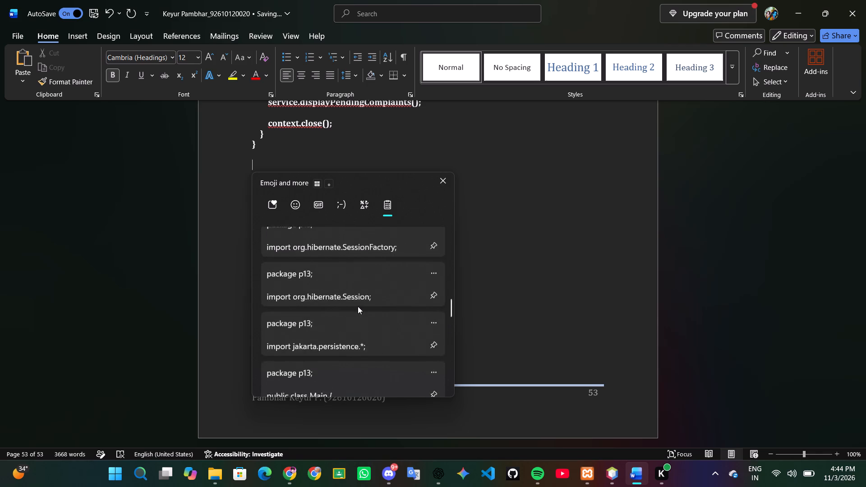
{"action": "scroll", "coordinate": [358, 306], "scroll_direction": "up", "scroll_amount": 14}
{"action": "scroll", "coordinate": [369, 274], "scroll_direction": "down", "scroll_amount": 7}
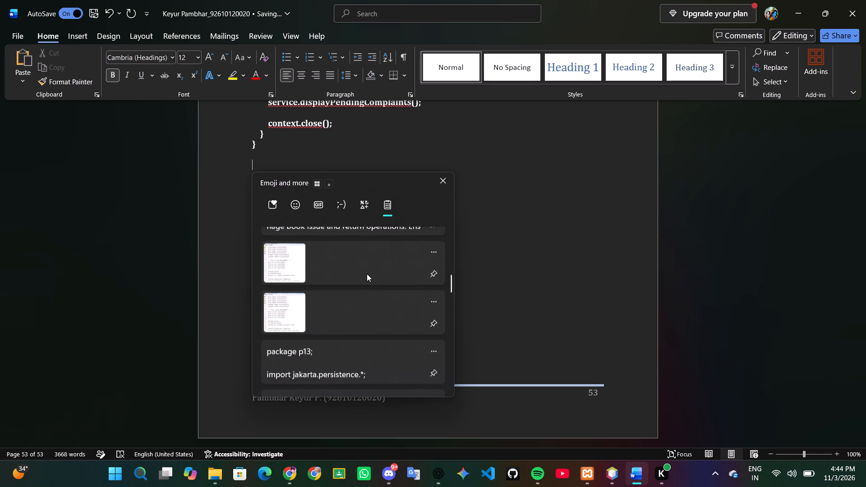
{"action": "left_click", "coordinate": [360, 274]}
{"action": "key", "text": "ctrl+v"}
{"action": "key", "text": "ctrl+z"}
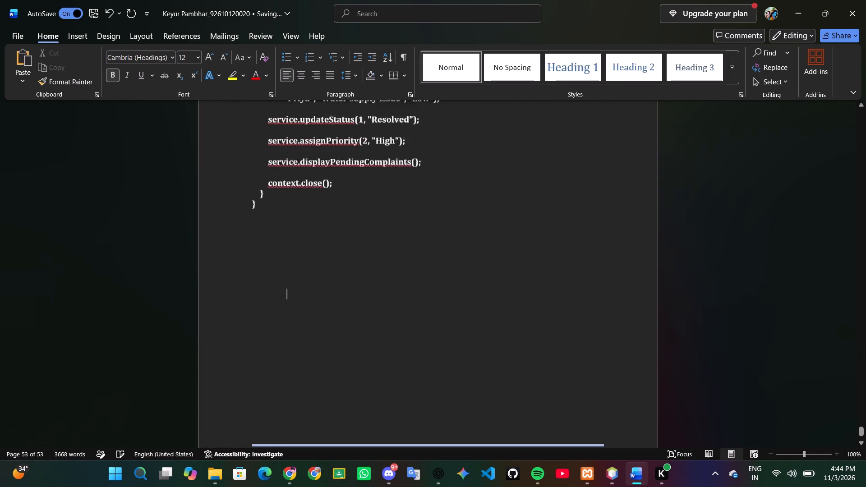
Copy the "Output:" heading with its JSTL Core Tags picture from page 28 and paste it below the final Main.java code.
{"action": "left_click_drag", "start_coordinate": [860, 429], "coordinate": [847, 316]}
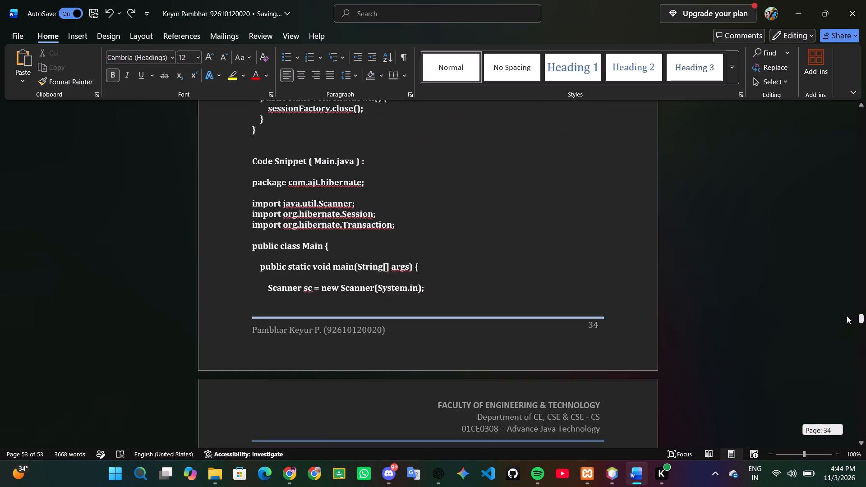
{"action": "left_click_drag", "start_coordinate": [847, 316], "coordinate": [842, 277]}
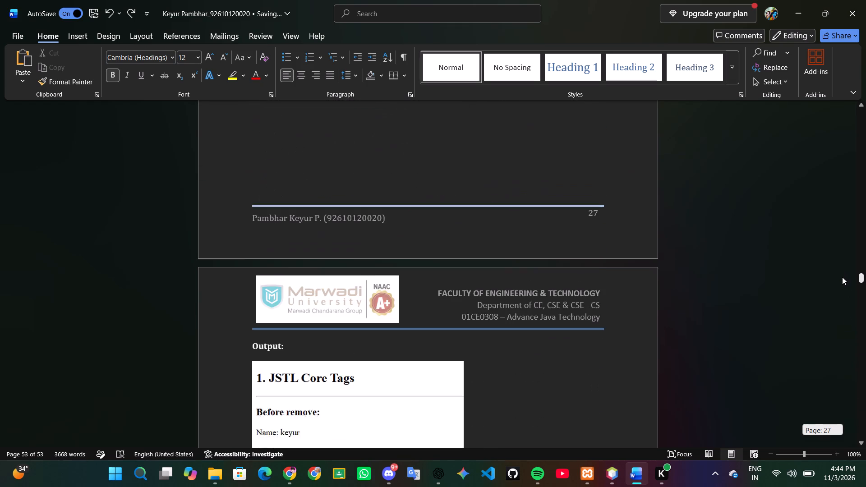
{"action": "left_click_drag", "start_coordinate": [842, 277], "coordinate": [841, 277]}
{"action": "scroll", "coordinate": [364, 321], "scroll_direction": "up", "scroll_amount": 3}
{"action": "left_click_drag", "start_coordinate": [253, 204], "coordinate": [257, 210]}
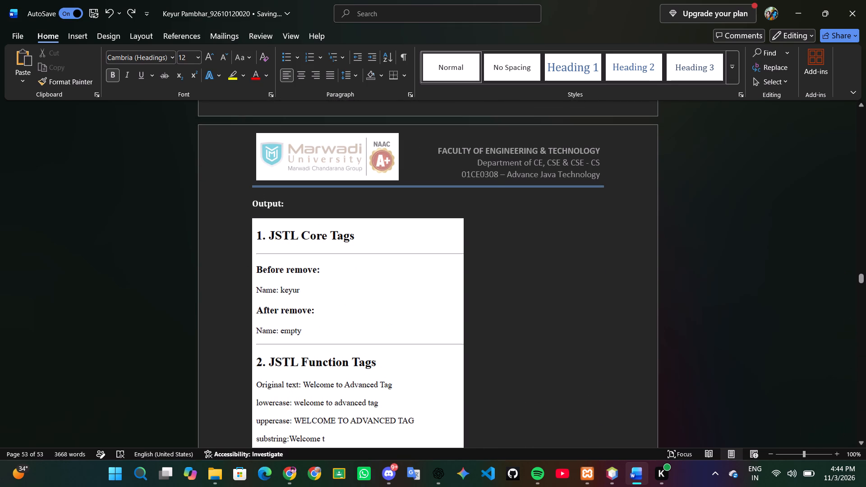
{"action": "left_click_drag", "start_coordinate": [257, 210], "coordinate": [434, 316]}
{"action": "key", "text": "ctrl+c"}
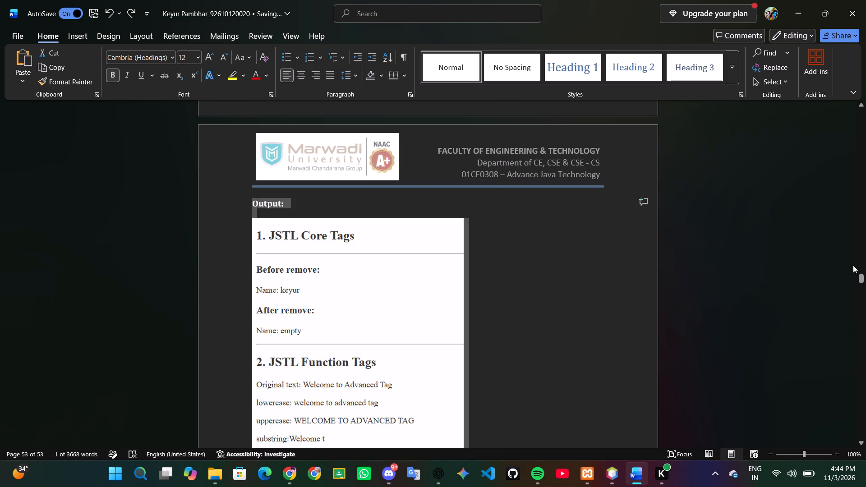
{"action": "left_click_drag", "start_coordinate": [860, 274], "coordinate": [865, 486]}
{"action": "left_click", "coordinate": [322, 169]}
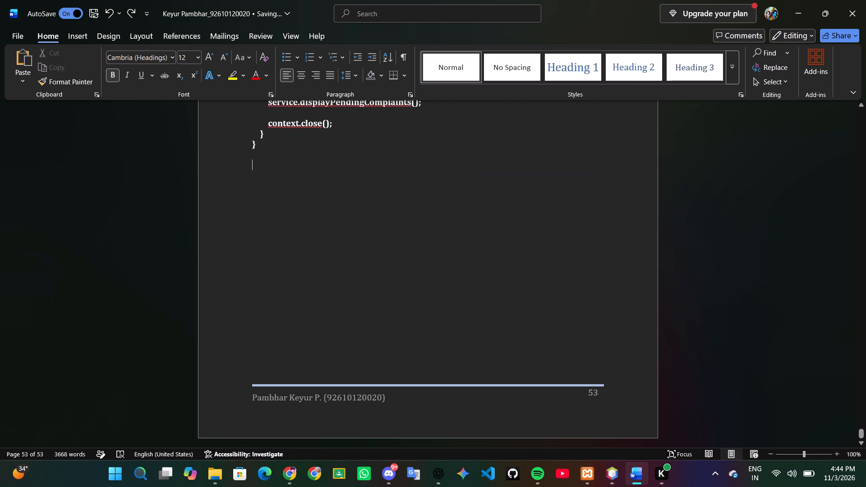
{"action": "key", "text": "ctrl+v"}
{"action": "scroll", "coordinate": [388, 279], "scroll_direction": "up", "scroll_amount": 2}
{"action": "left_click", "coordinate": [371, 339]}
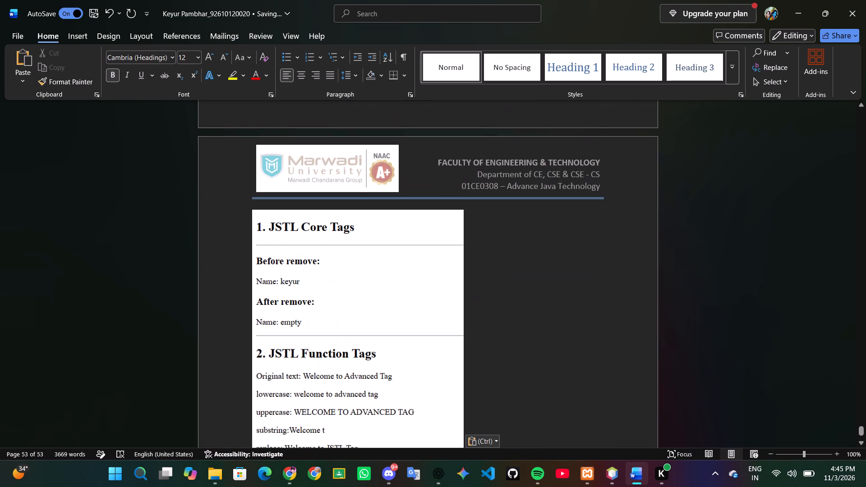
Run the P14 project in NetBeans and capture a screenshot of its run output.
{"action": "key", "text": "alt+Tab"}
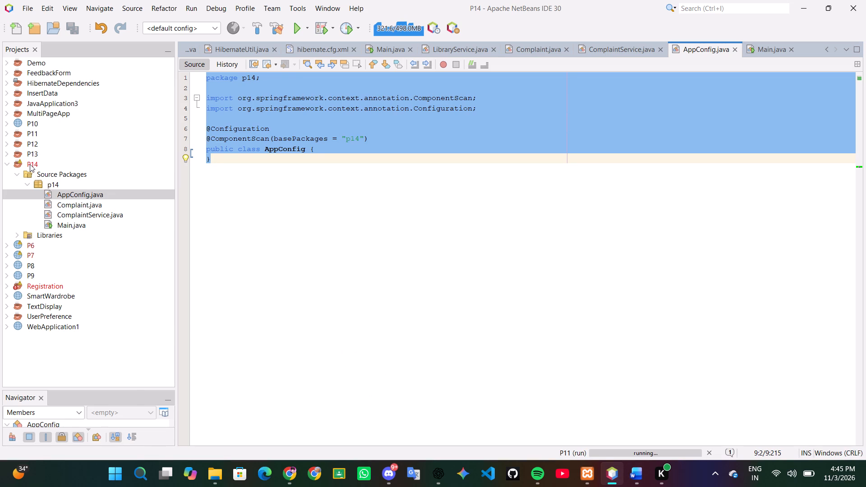
{"action": "right_click", "coordinate": [30, 164]}
{"action": "left_click", "coordinate": [72, 155]}
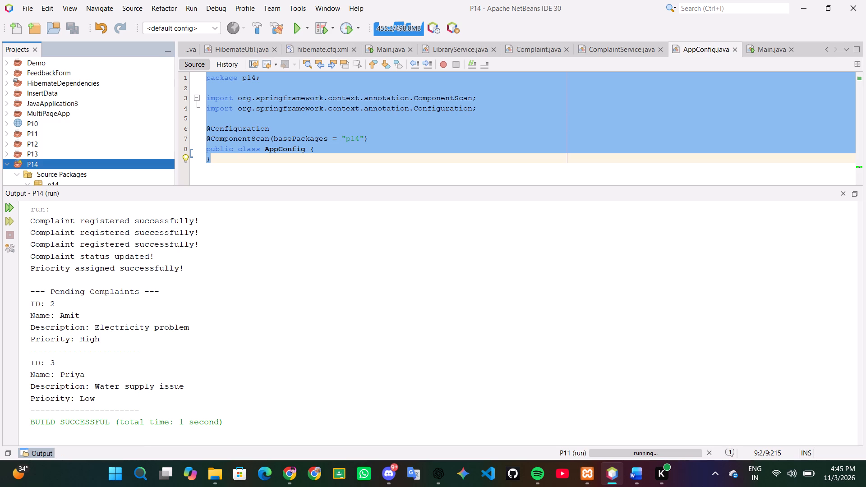
{"action": "key", "text": "shift+super+s"}
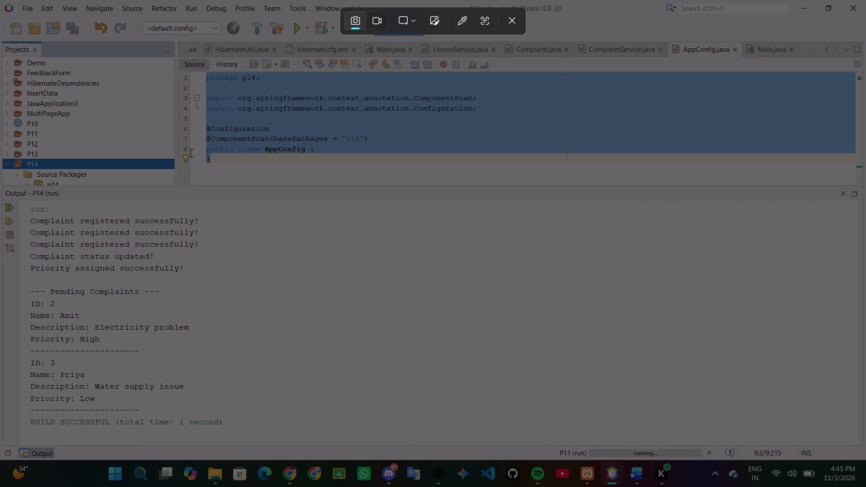
{"action": "left_click_drag", "start_coordinate": [3, 185], "coordinate": [253, 442]}
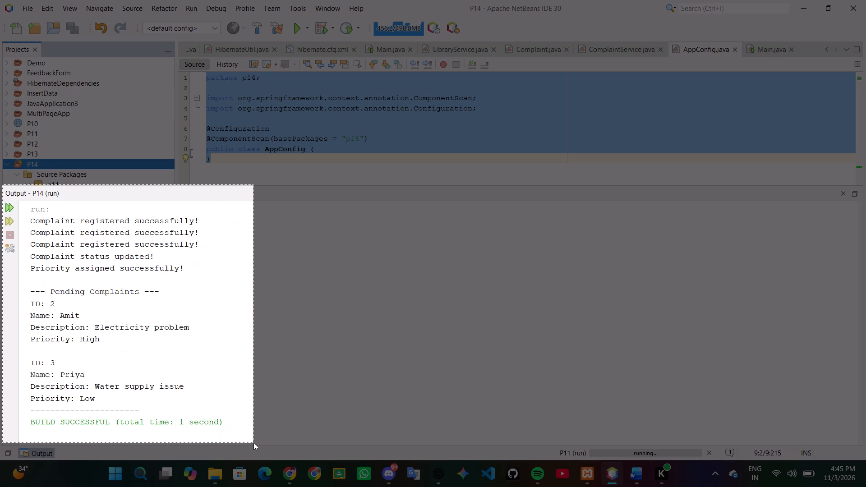
{"action": "left_click_drag", "start_coordinate": [253, 442], "coordinate": [237, 443]}
Replace the copied JSTL output picture under Practical 14's Output heading in Word with the P14 run screenshot.
{"action": "key", "text": "alt+Tab"}
{"action": "left_click", "coordinate": [377, 328]}
{"action": "key", "text": "ctrl+v"}
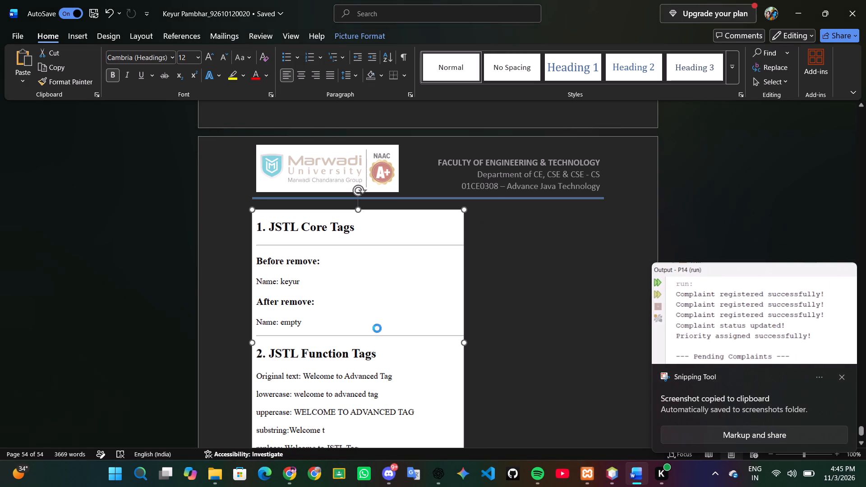
{"action": "scroll", "coordinate": [377, 328], "scroll_direction": "up", "scroll_amount": 18}
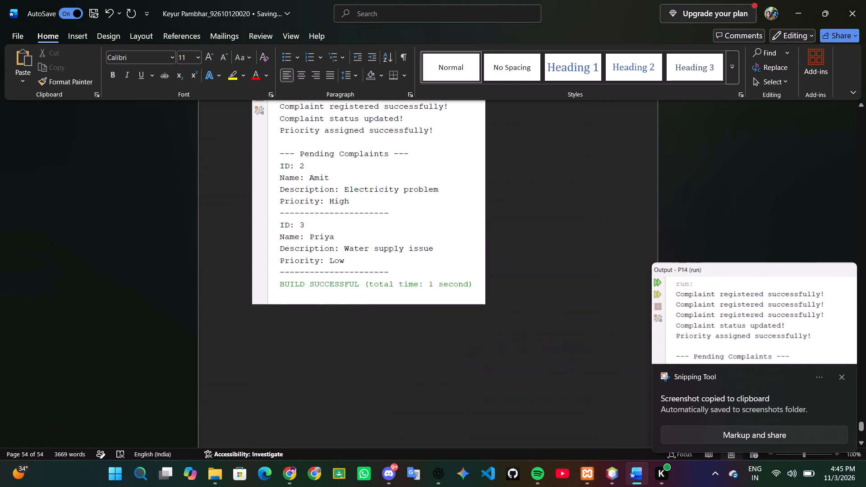
{"action": "scroll", "coordinate": [377, 328], "scroll_direction": "down", "scroll_amount": 16}
{"action": "left_click", "coordinate": [377, 332]}
{"action": "key", "text": "Delete"}
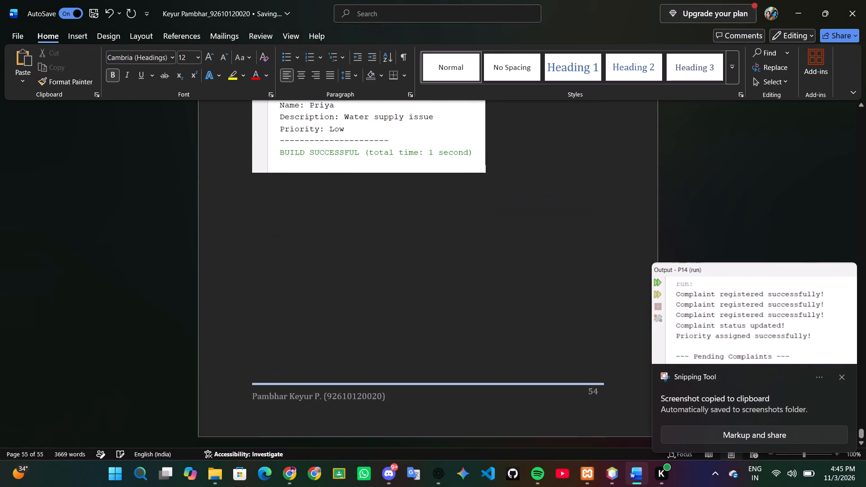
Shrink the P14 run screenshot proportionally so it fits on page 53 directly below Practical 14's "Output:" heading.
{"action": "scroll", "coordinate": [407, 345], "scroll_direction": "down", "scroll_amount": 8}
{"action": "left_click", "coordinate": [370, 218]}
{"action": "scroll", "coordinate": [379, 307], "scroll_direction": "up", "scroll_amount": 8}
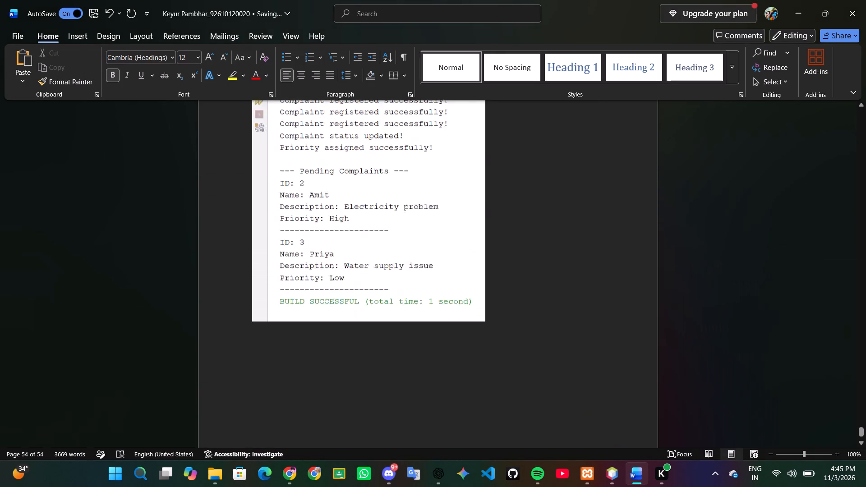
{"action": "scroll", "coordinate": [380, 307], "scroll_direction": "up", "scroll_amount": 5}
{"action": "scroll", "coordinate": [380, 307], "scroll_direction": "up", "scroll_amount": 18}
{"action": "scroll", "coordinate": [380, 307], "scroll_direction": "down", "scroll_amount": 14}
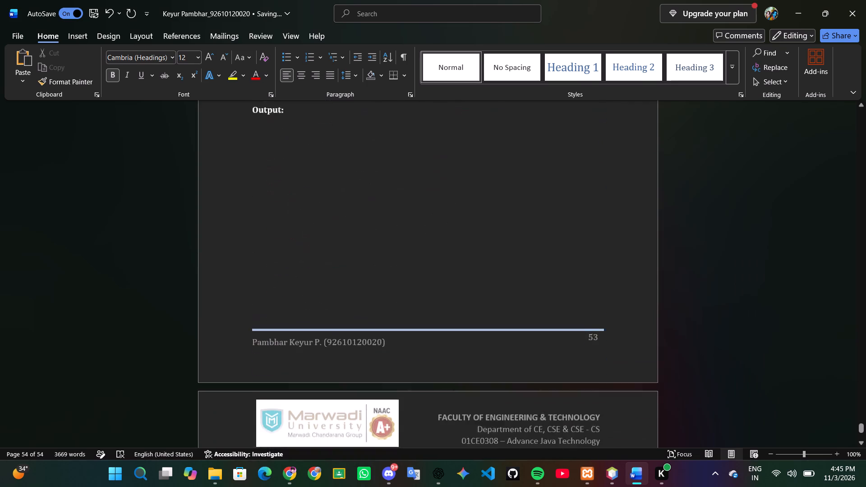
{"action": "scroll", "coordinate": [380, 307], "scroll_direction": "down", "scroll_amount": 6}
{"action": "left_click", "coordinate": [380, 308]}
{"action": "scroll", "coordinate": [380, 308], "scroll_direction": "down", "scroll_amount": 6}
{"action": "left_click_drag", "start_coordinate": [486, 309], "coordinate": [444, 234]}
{"action": "left_click_drag", "start_coordinate": [445, 267], "coordinate": [420, 230]}
Delete the blank line above "if (!found) {" in Practical 14's code that lists pending complaints.
{"action": "scroll", "coordinate": [424, 301], "scroll_direction": "up", "scroll_amount": 6}
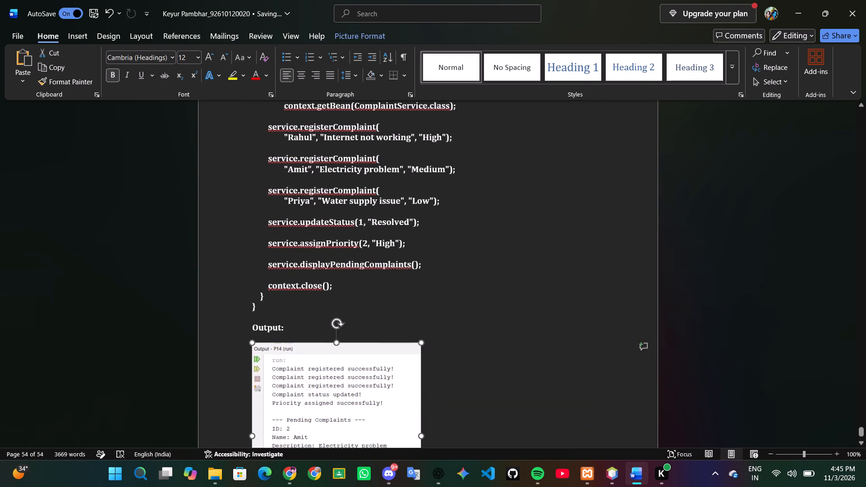
{"action": "scroll", "coordinate": [424, 301], "scroll_direction": "up", "scroll_amount": 18}
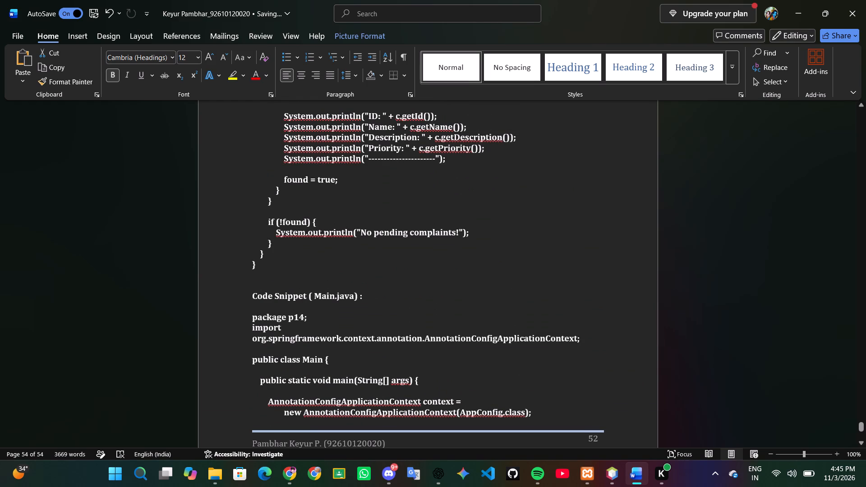
{"action": "scroll", "coordinate": [255, 276], "scroll_direction": "up", "scroll_amount": 1}
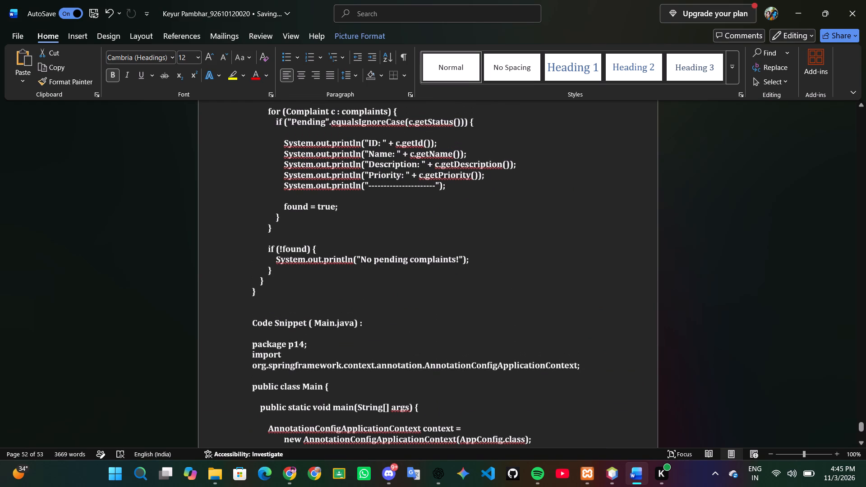
{"action": "left_click", "coordinate": [263, 241]}
{"action": "key", "text": "BackSpace"}
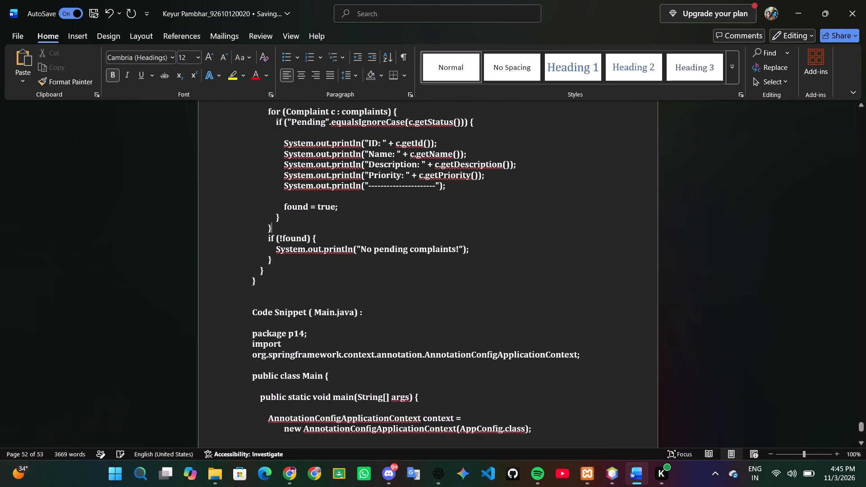
Enlarge the P14 run screenshot slightly to fill the space above page 53's footer, and save the document.
{"action": "scroll", "coordinate": [285, 301], "scroll_direction": "down", "scroll_amount": 20}
{"action": "scroll", "coordinate": [285, 301], "scroll_direction": "down", "scroll_amount": 6}
{"action": "left_click", "coordinate": [355, 299]}
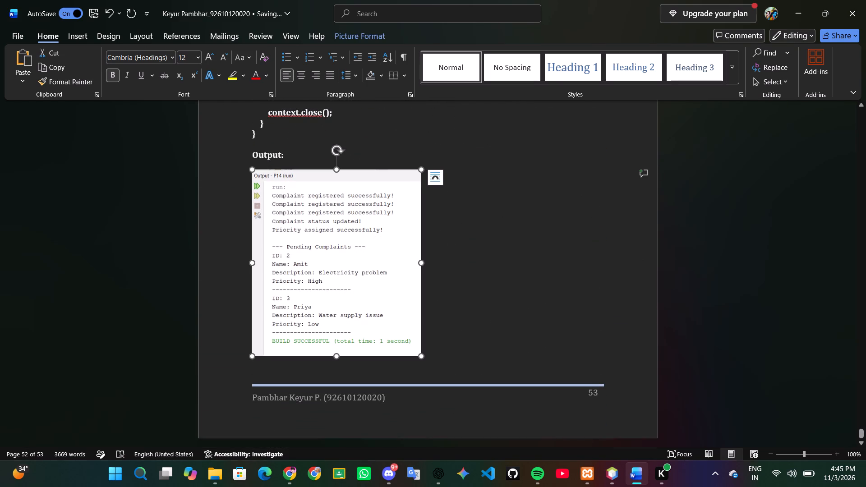
{"action": "left_click_drag", "start_coordinate": [421, 356], "coordinate": [437, 371]}
{"action": "scroll", "coordinate": [372, 322], "scroll_direction": "up", "scroll_amount": 8}
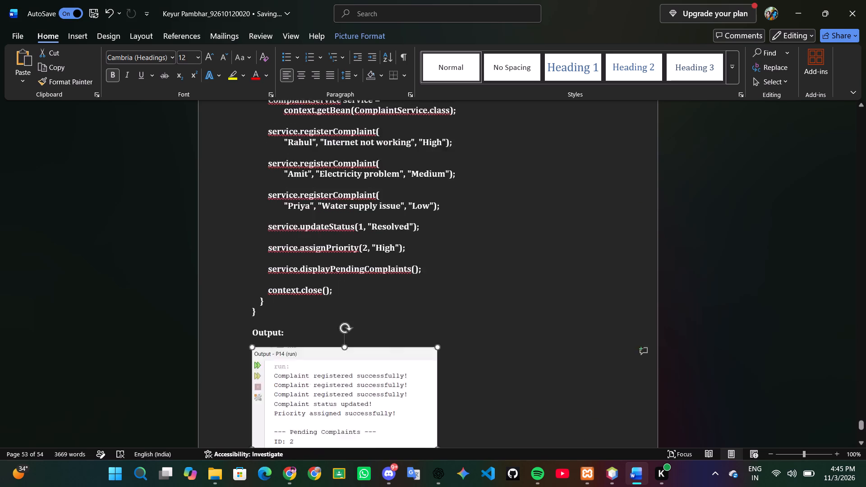
{"action": "scroll", "coordinate": [372, 322], "scroll_direction": "up", "scroll_amount": 9}
{"action": "key", "text": "ctrl+s"}
{"action": "scroll", "coordinate": [372, 322], "scroll_direction": "down", "scroll_amount": 18}
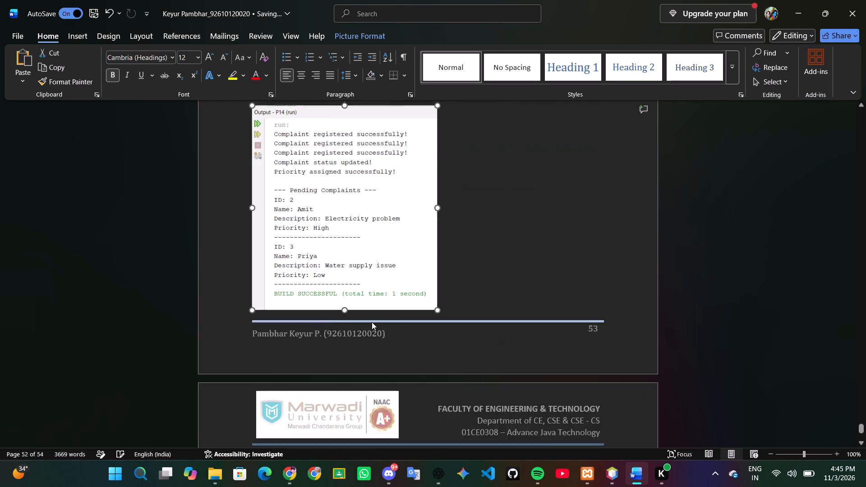
Remove the empty page after the P14 run screenshot and save the document.
{"action": "scroll", "coordinate": [372, 322], "scroll_direction": "down", "scroll_amount": 20}
{"action": "scroll", "coordinate": [372, 322], "scroll_direction": "down", "scroll_amount": 1}
{"action": "left_click", "coordinate": [372, 340]}
{"action": "scroll", "coordinate": [372, 340], "scroll_direction": "up", "scroll_amount": 9}
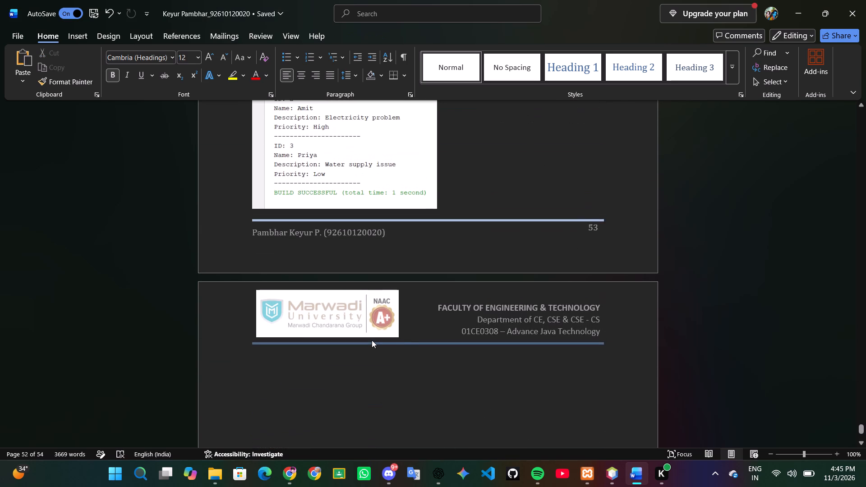
{"action": "key", "text": "BackSpace"}
{"action": "scroll", "coordinate": [372, 340], "scroll_direction": "down", "scroll_amount": 1}
{"action": "left_click", "coordinate": [491, 362]}
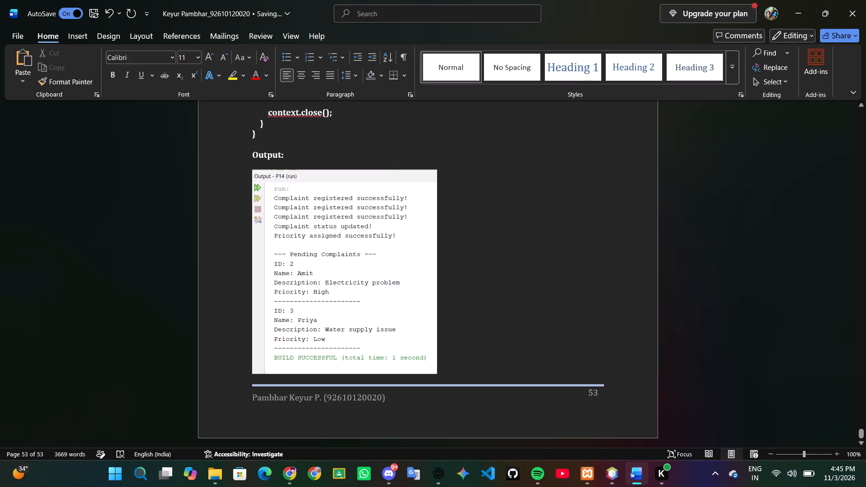
{"action": "key", "text": "ctrl+s"}
Save a PDF copy of the report in the Desktop's AJT folder under the same file name, replacing the existing PDF.
{"action": "left_click", "coordinate": [18, 37]}
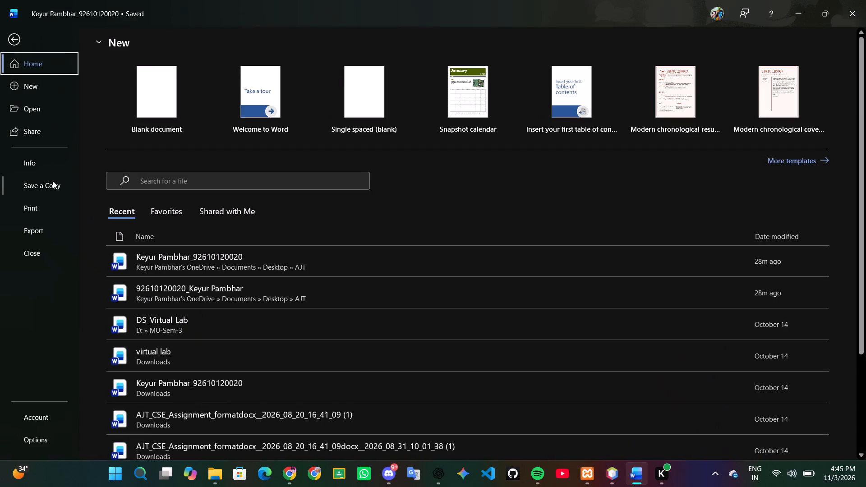
{"action": "left_click", "coordinate": [42, 191]}
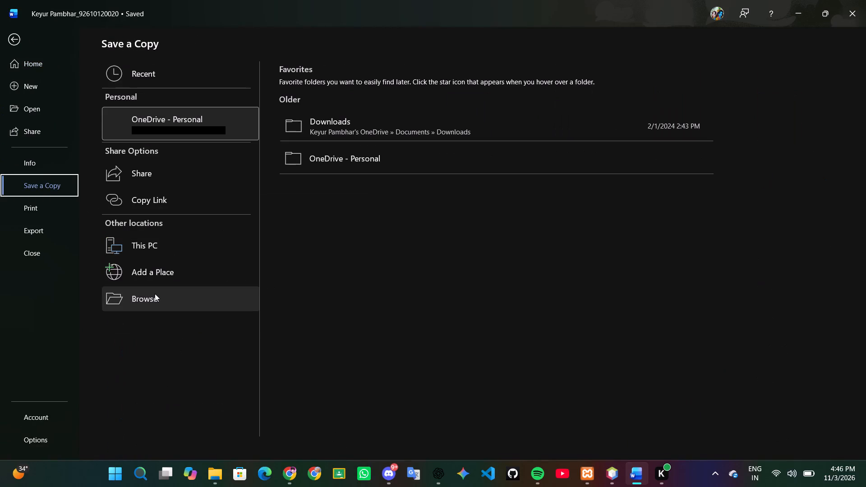
{"action": "left_click", "coordinate": [152, 294]}
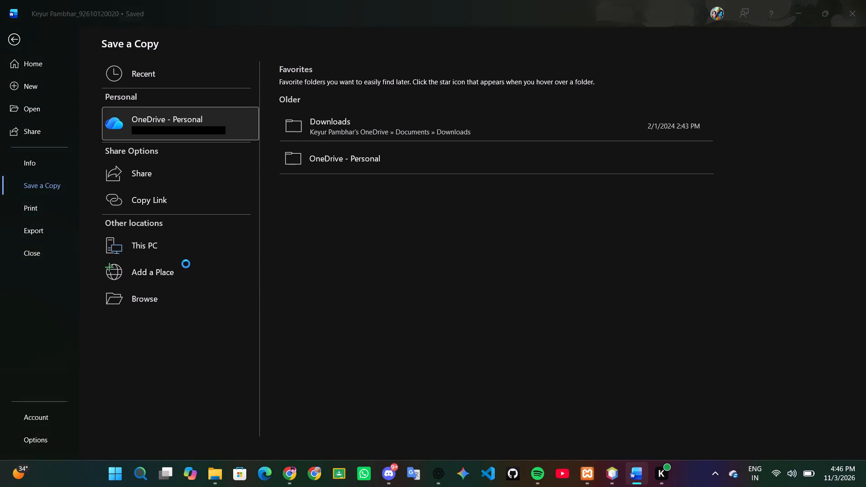
{"action": "scroll", "coordinate": [52, 147], "scroll_direction": "down", "scroll_amount": 8}
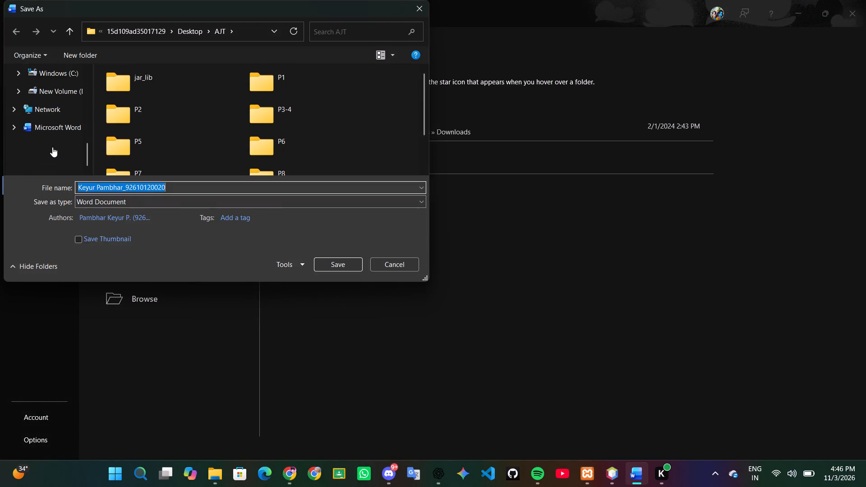
{"action": "scroll", "coordinate": [54, 99], "scroll_direction": "up", "scroll_amount": 2}
{"action": "left_click", "coordinate": [52, 92]}
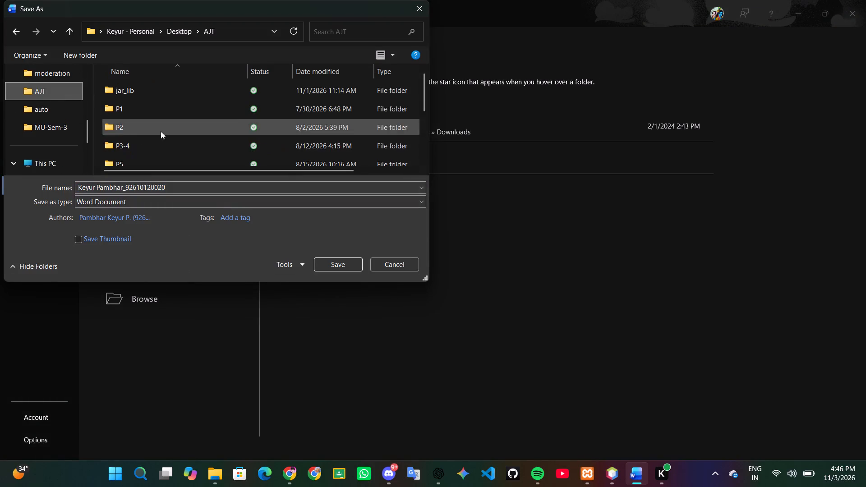
{"action": "scroll", "coordinate": [190, 148], "scroll_direction": "down", "scroll_amount": 8}
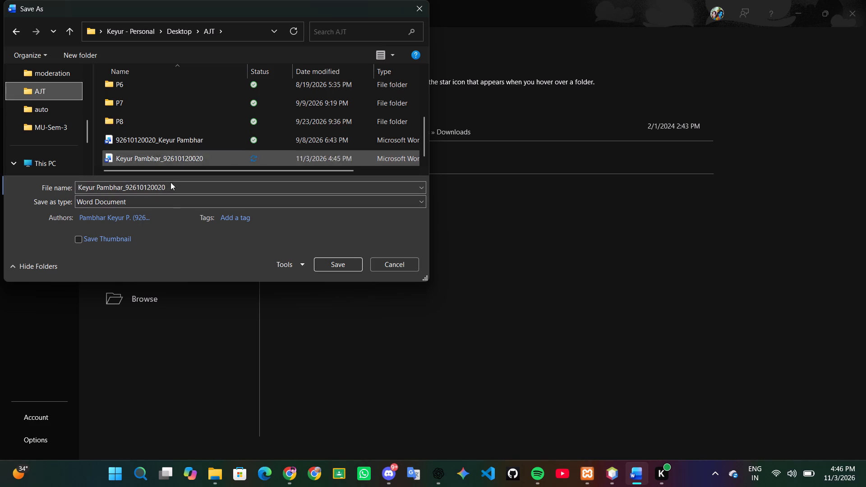
{"action": "left_click", "coordinate": [174, 204]}
{"action": "left_click", "coordinate": [137, 266]}
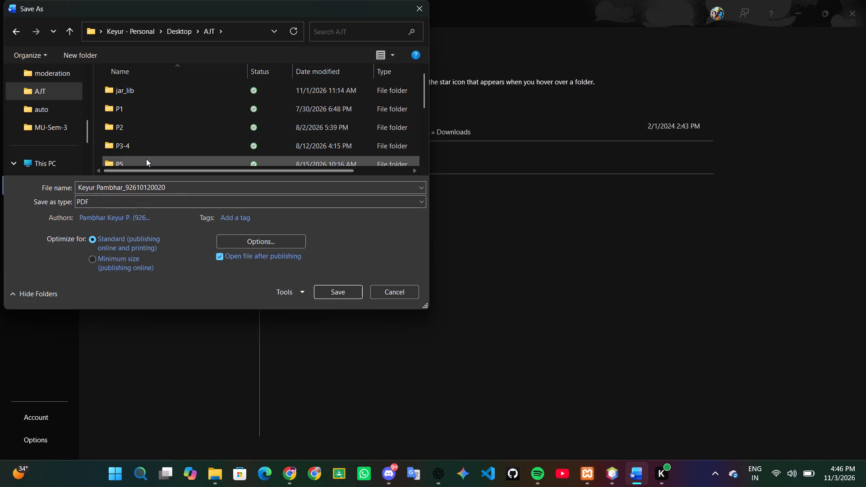
{"action": "scroll", "coordinate": [146, 156], "scroll_direction": "down", "scroll_amount": 7}
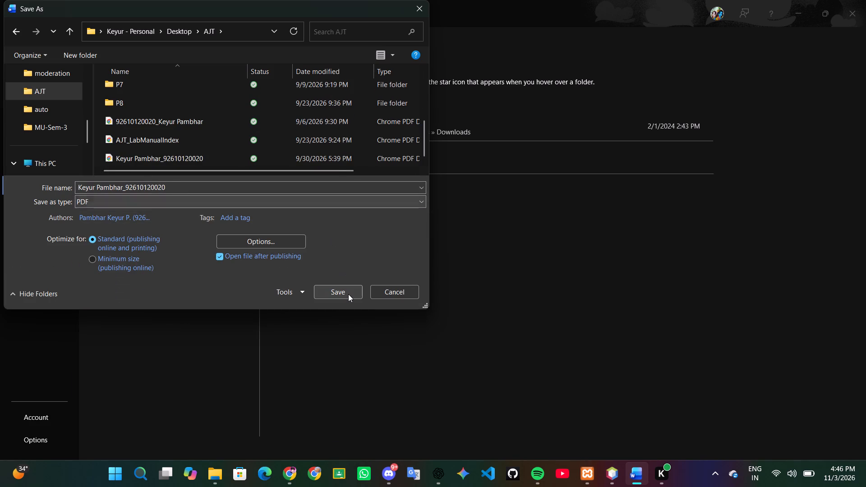
{"action": "left_click", "coordinate": [345, 294]}
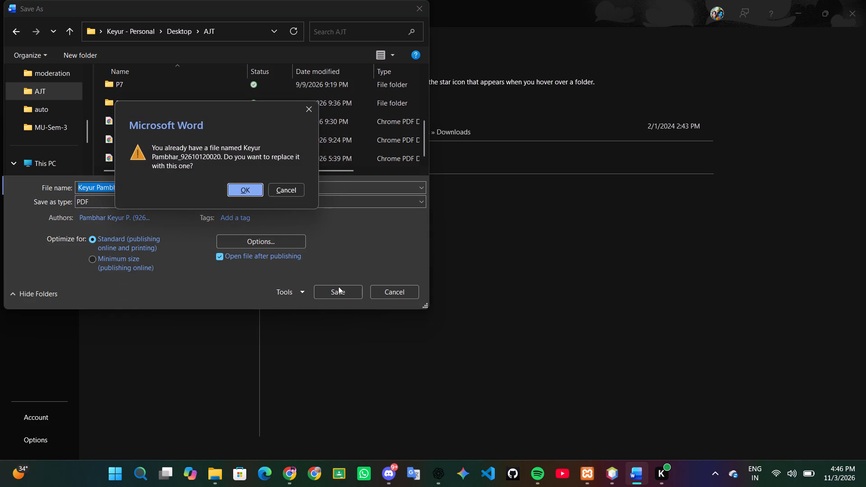
{"action": "left_click", "coordinate": [307, 109]}
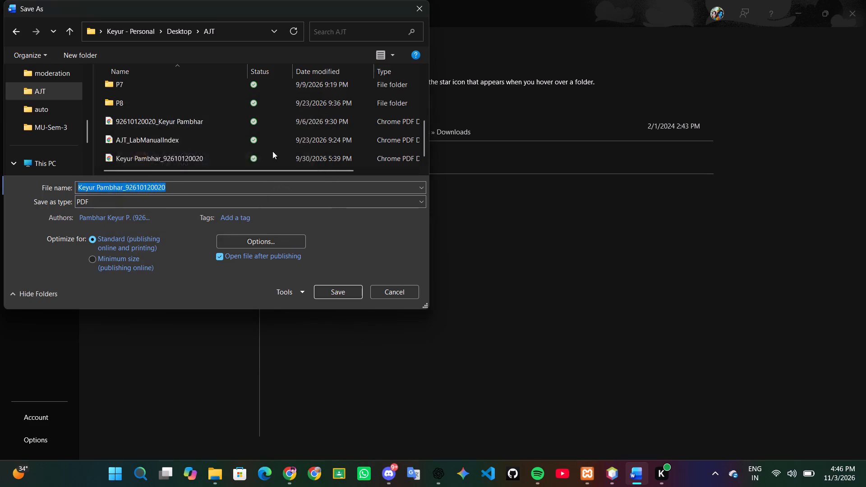
{"action": "scroll", "coordinate": [216, 143], "scroll_direction": "down", "scroll_amount": 4}
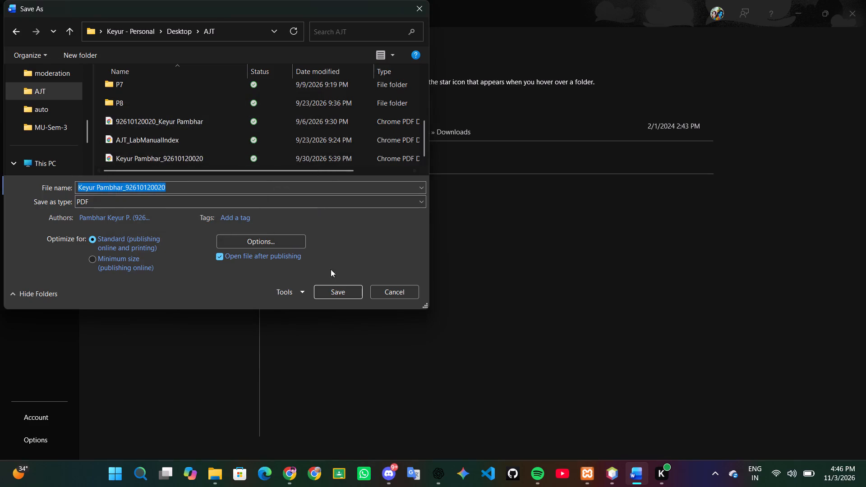
{"action": "left_click", "coordinate": [331, 287]}
{"action": "left_click", "coordinate": [240, 193]}
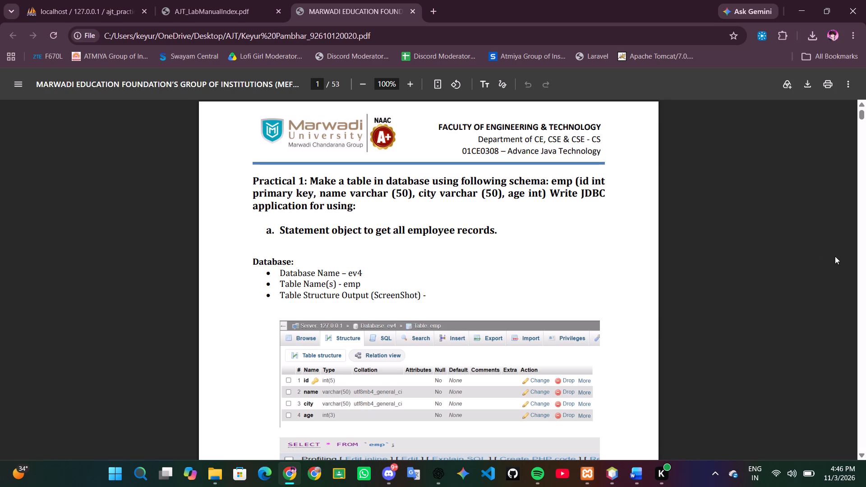
In File Explorer, browse from Documents through NetBeansProjects to the P14 project's build folder and look at its contents.
{"action": "left_click", "coordinate": [211, 468]}
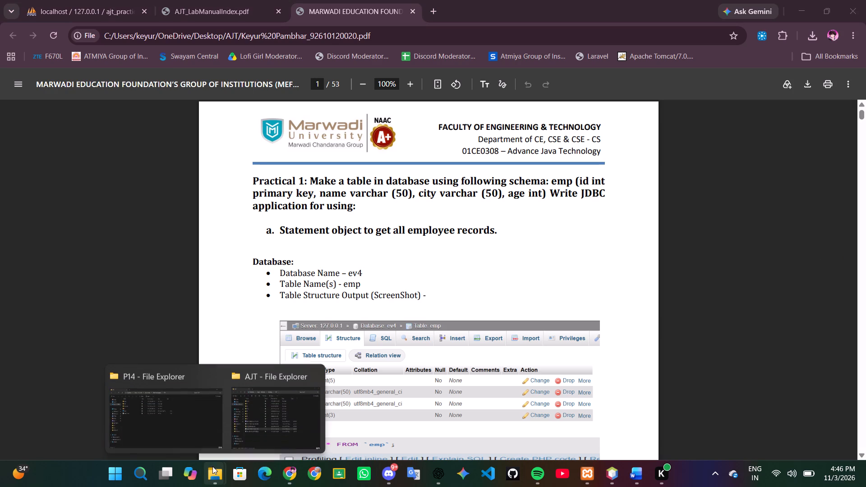
{"action": "left_click", "coordinate": [188, 432]}
{"action": "left_click", "coordinate": [207, 318]}
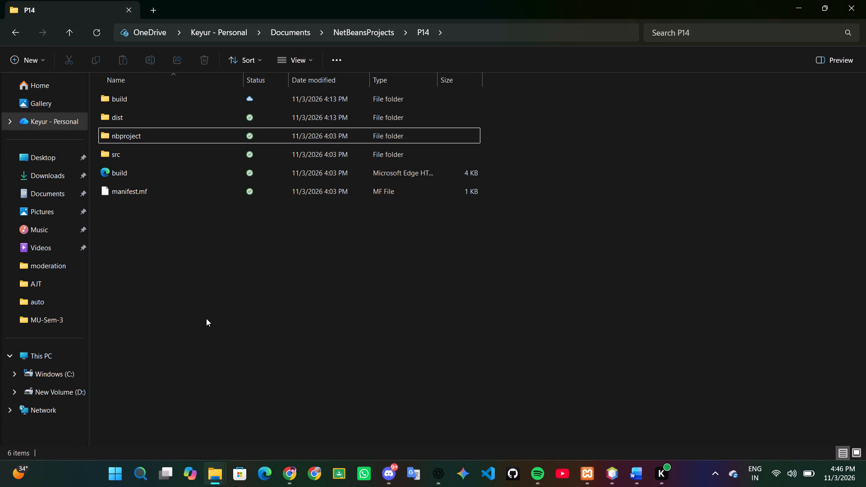
{"action": "left_click", "coordinate": [44, 261]}
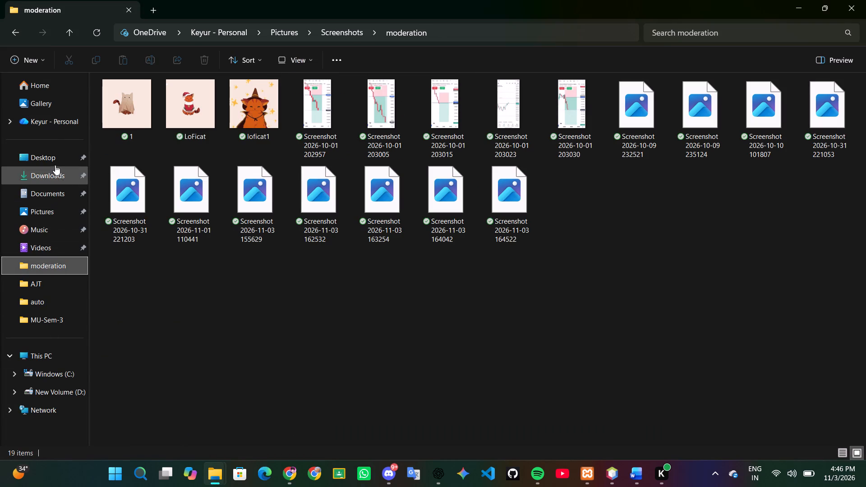
{"action": "left_click", "coordinate": [55, 161]}
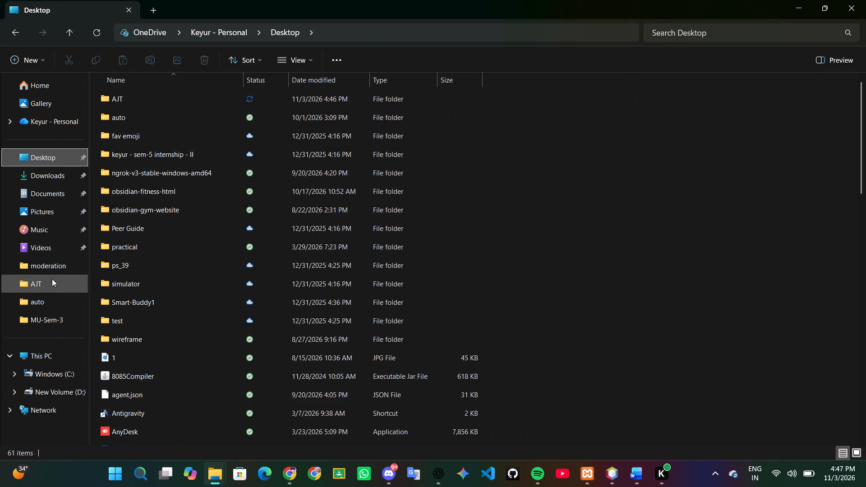
{"action": "left_click", "coordinate": [48, 190]}
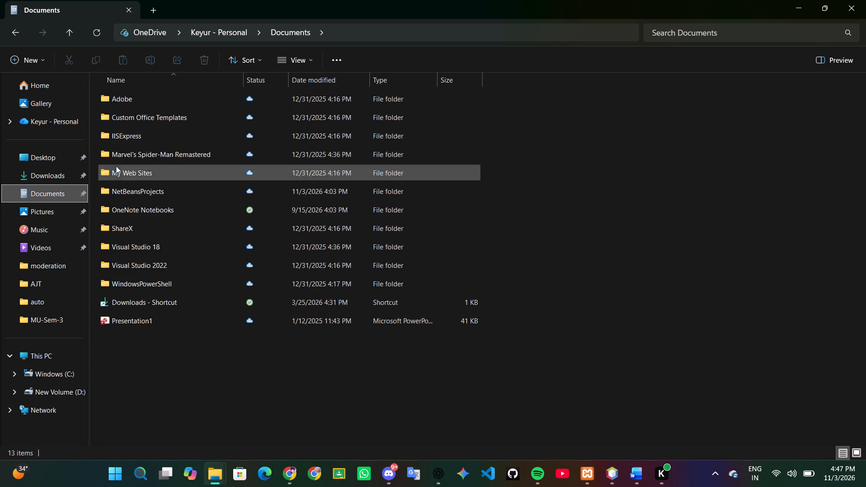
{"action": "left_click", "coordinate": [138, 105]}
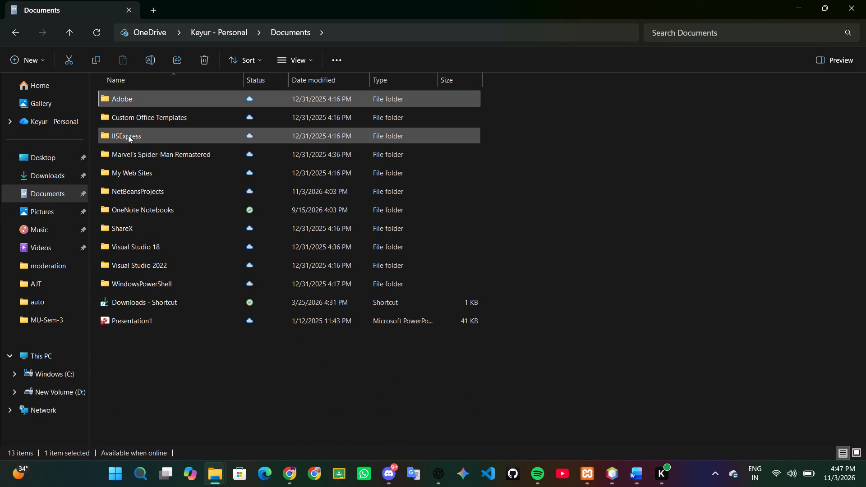
{"action": "double_click", "coordinate": [138, 190]}
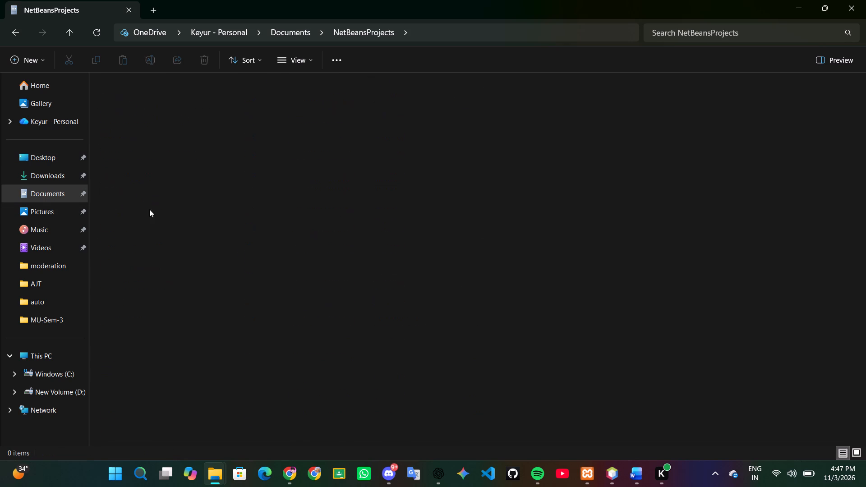
{"action": "scroll", "coordinate": [455, 244], "scroll_direction": "down", "scroll_amount": 2}
{"action": "right_click", "coordinate": [129, 315]}
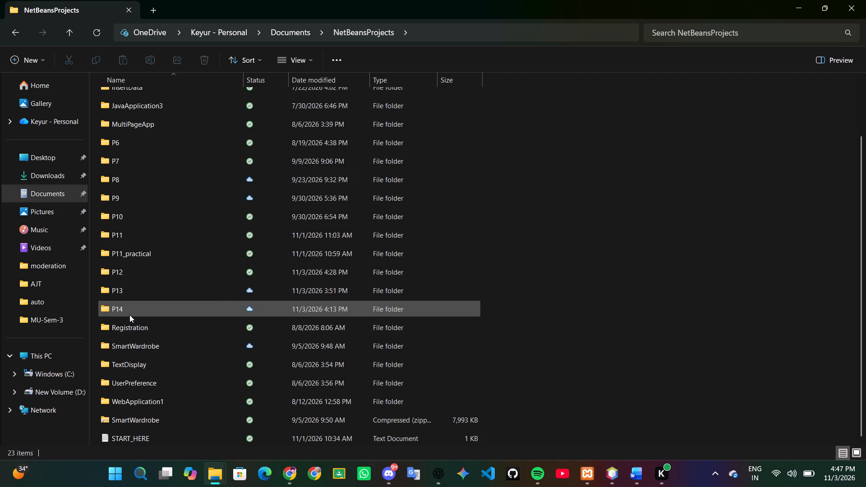
{"action": "left_click", "coordinate": [796, 256]}
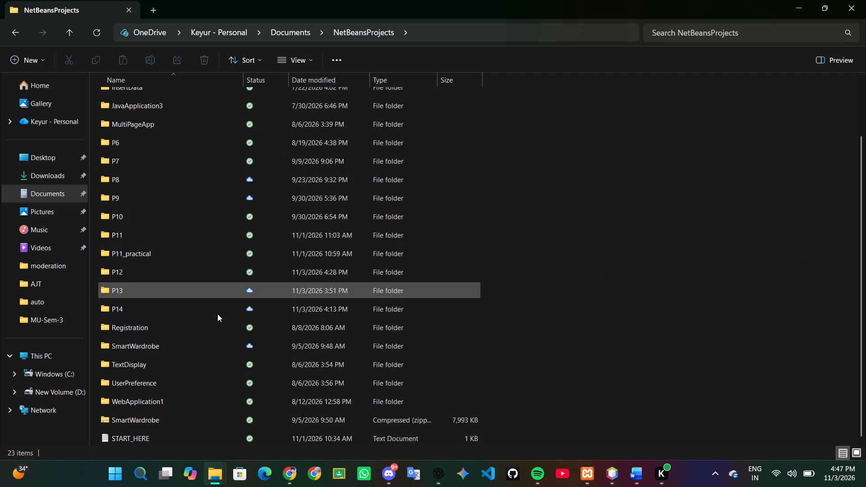
{"action": "double_click", "coordinate": [217, 314]}
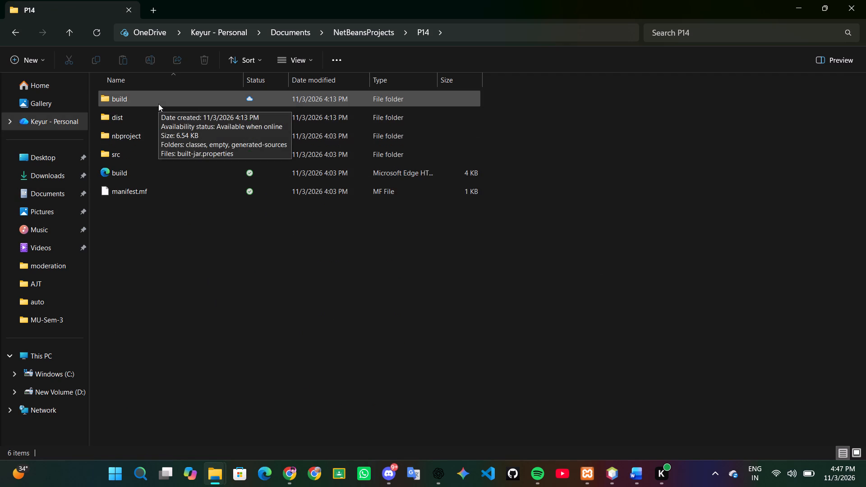
{"action": "double_click", "coordinate": [158, 104]}
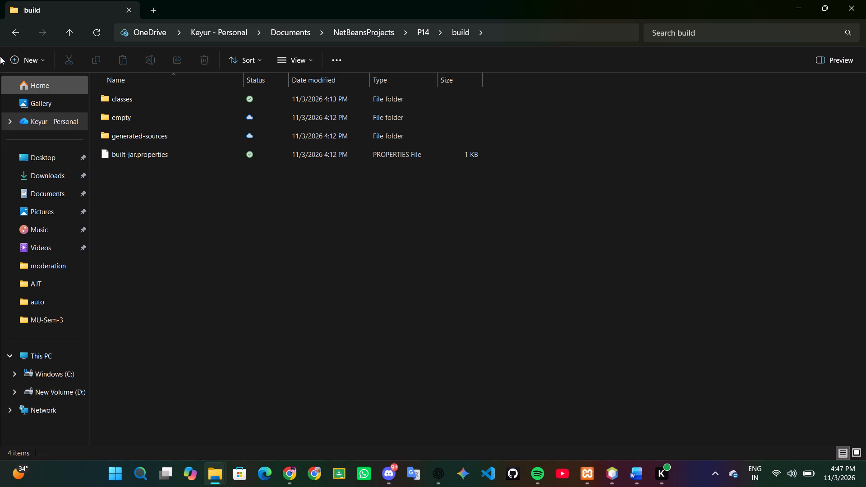
Look through the P14 project's dist folder and its lib subfolder.
{"action": "left_click", "coordinate": [8, 32]}
{"action": "double_click", "coordinate": [127, 118]}
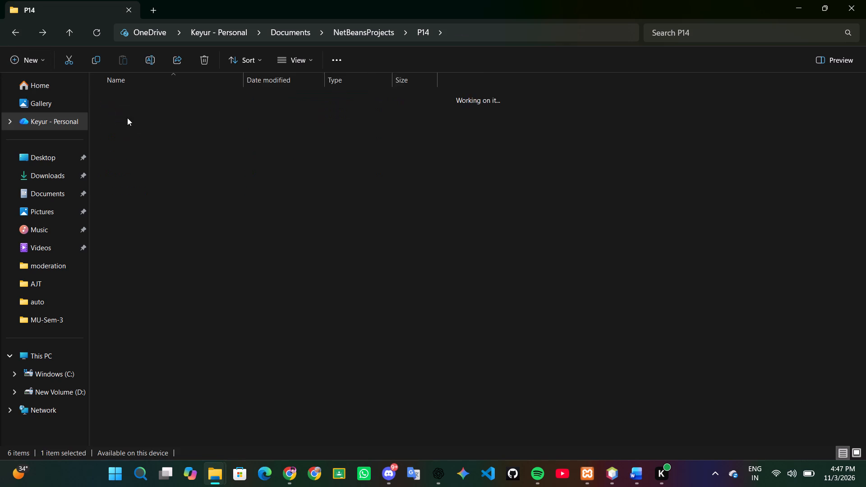
{"action": "double_click", "coordinate": [120, 96]}
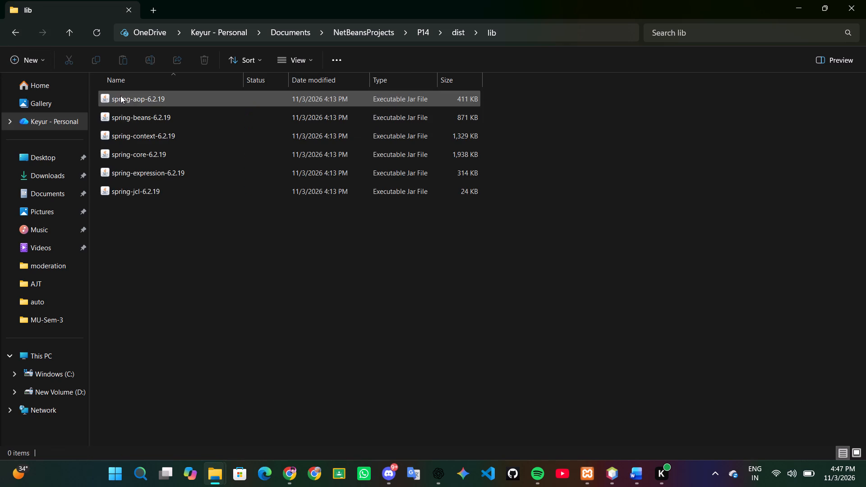
{"action": "double_click", "coordinate": [18, 41]}
Compress the P14 project folder into a ZIP file in NetBeansProjects, keeping the name P14.
{"action": "left_click", "coordinate": [18, 41]}
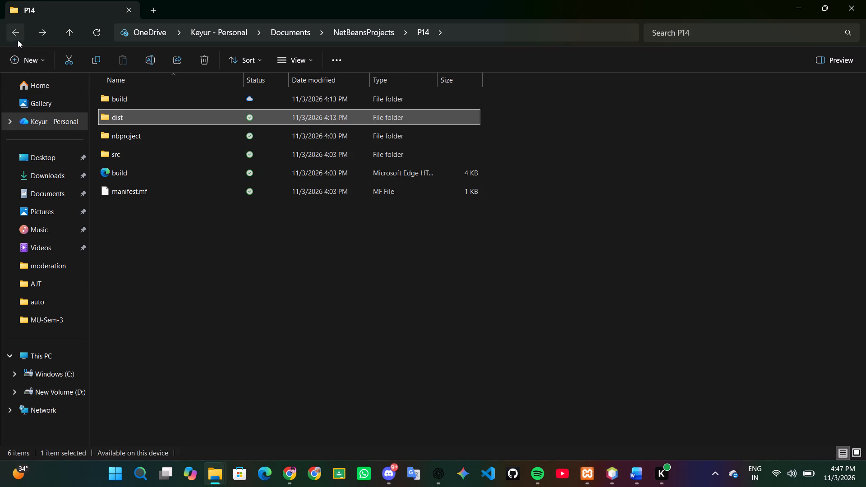
{"action": "left_click", "coordinate": [622, 295]}
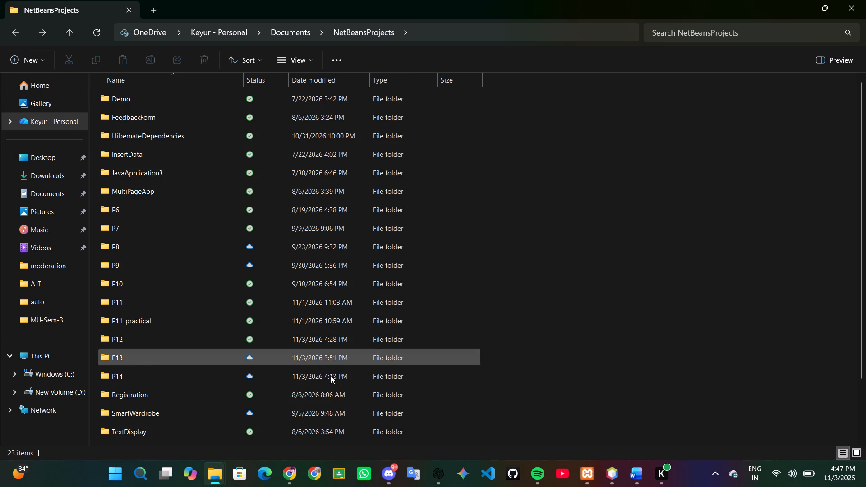
{"action": "right_click", "coordinate": [326, 375]}
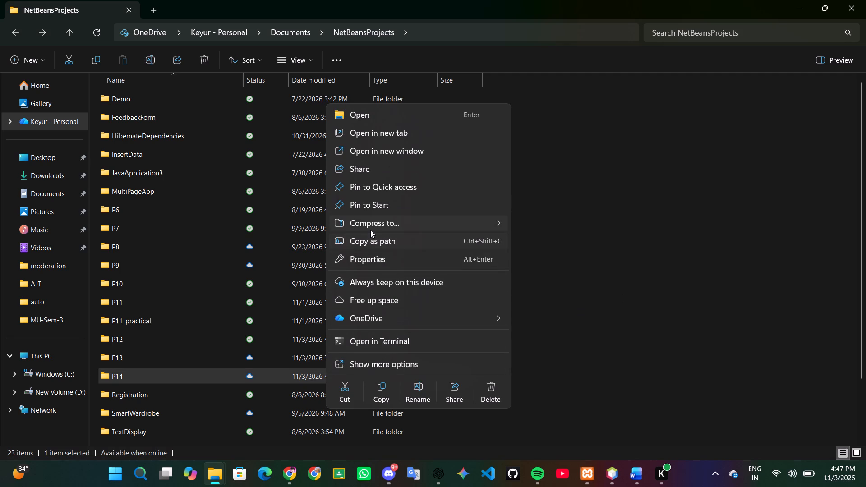
{"action": "left_click", "coordinate": [549, 221]}
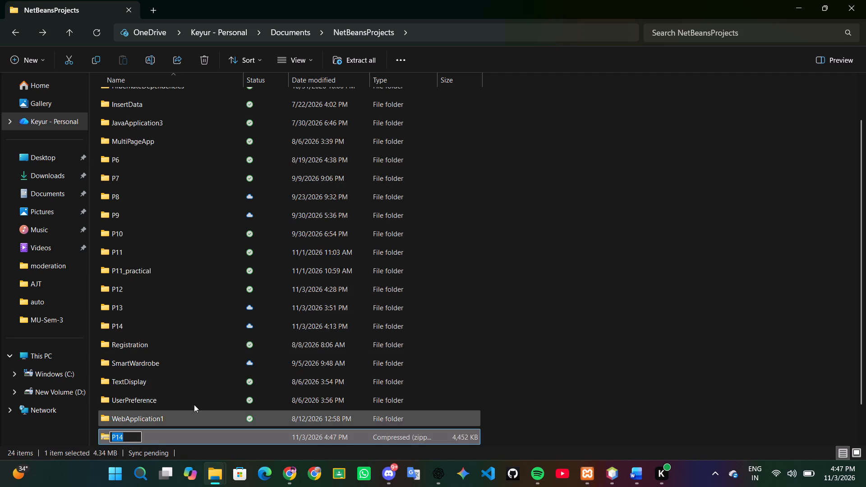
{"action": "scroll", "coordinate": [182, 391], "scroll_direction": "down", "scroll_amount": 2}
{"action": "left_click", "coordinate": [599, 308]}
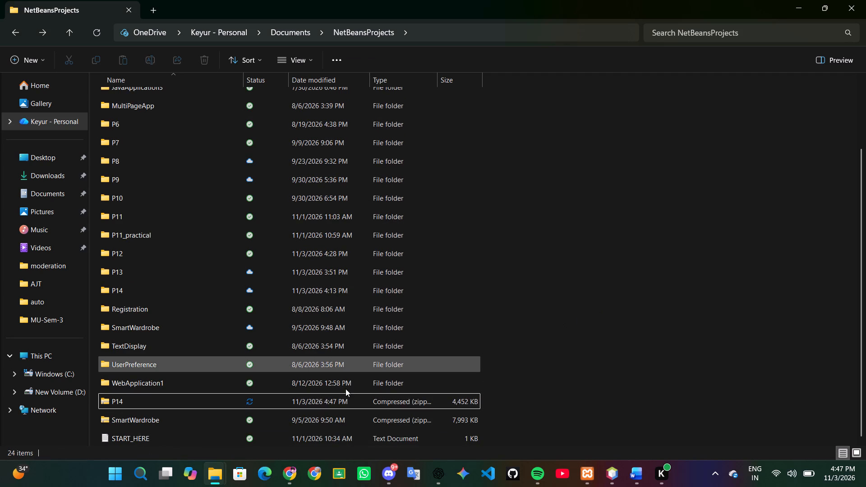
Inspect the build and dist folders inside the P14 ZIP file, and close that File Explorer window.
{"action": "double_click", "coordinate": [210, 403]}
{"action": "triple_click", "coordinate": [164, 106]}
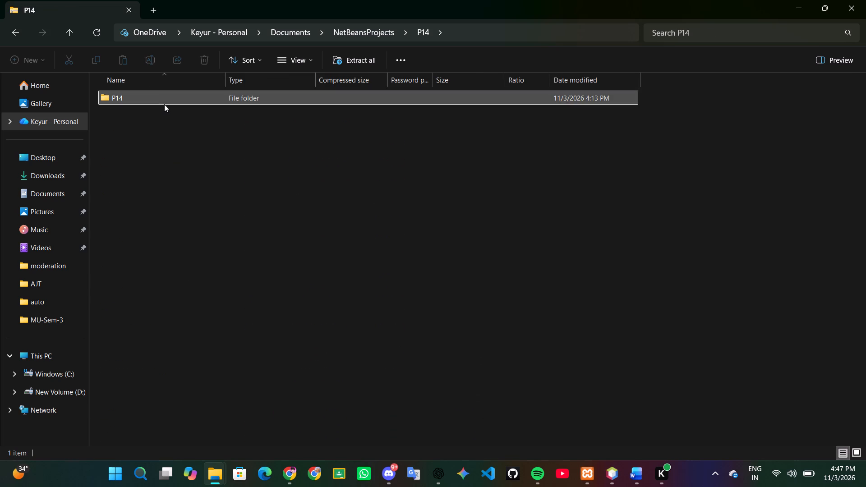
{"action": "left_click", "coordinate": [164, 104]}
{"action": "double_click", "coordinate": [164, 104]}
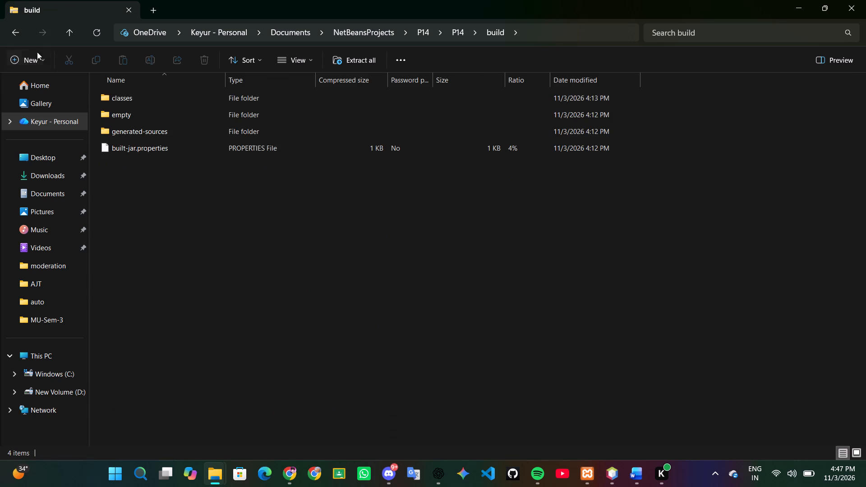
{"action": "left_click", "coordinate": [10, 32]}
{"action": "double_click", "coordinate": [122, 112]}
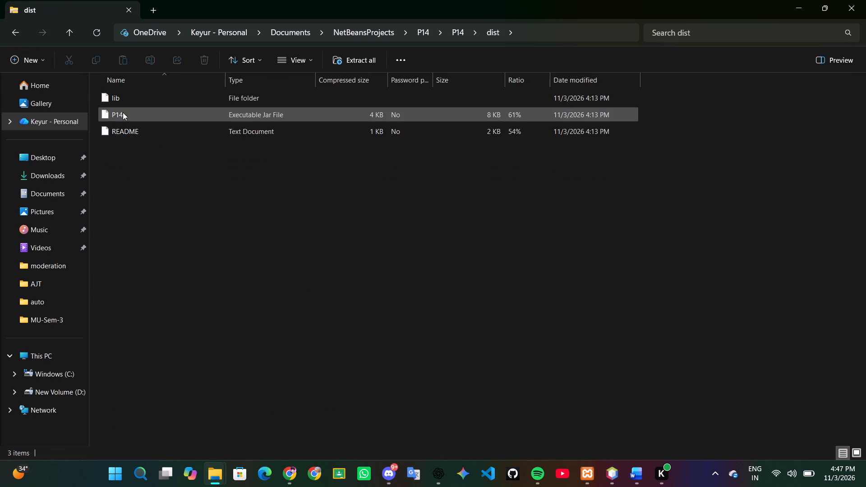
{"action": "left_click", "coordinate": [155, 202]}
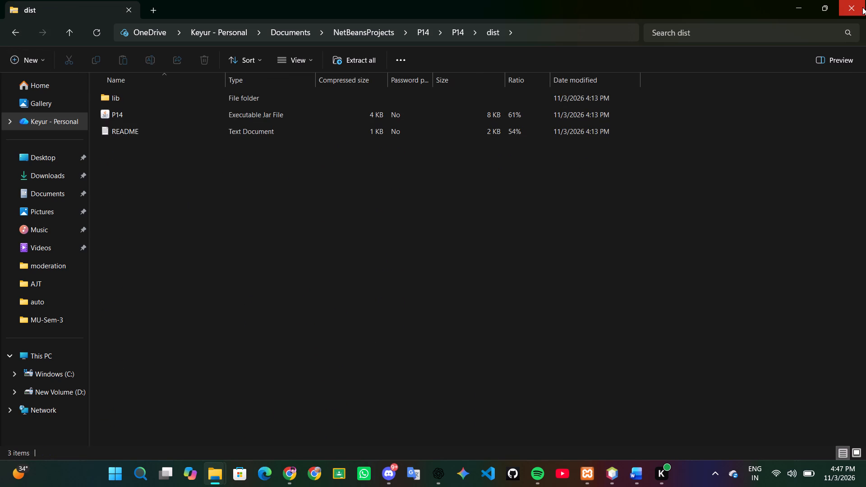
{"action": "left_click", "coordinate": [856, 7]}
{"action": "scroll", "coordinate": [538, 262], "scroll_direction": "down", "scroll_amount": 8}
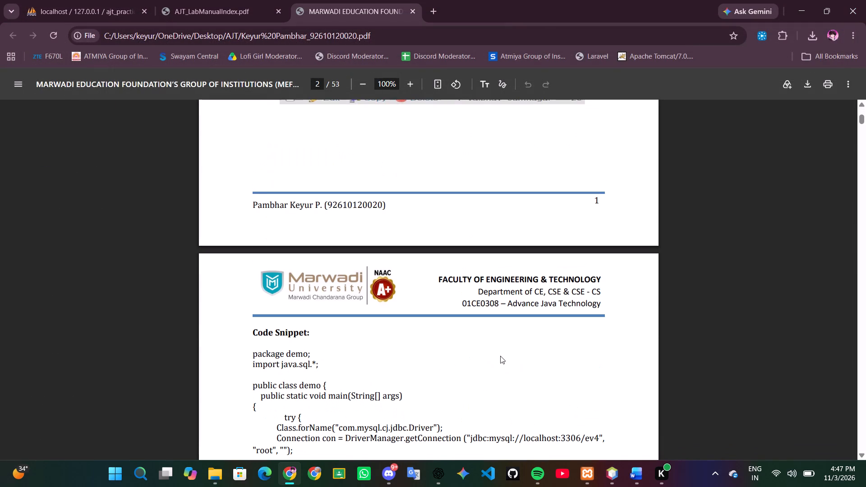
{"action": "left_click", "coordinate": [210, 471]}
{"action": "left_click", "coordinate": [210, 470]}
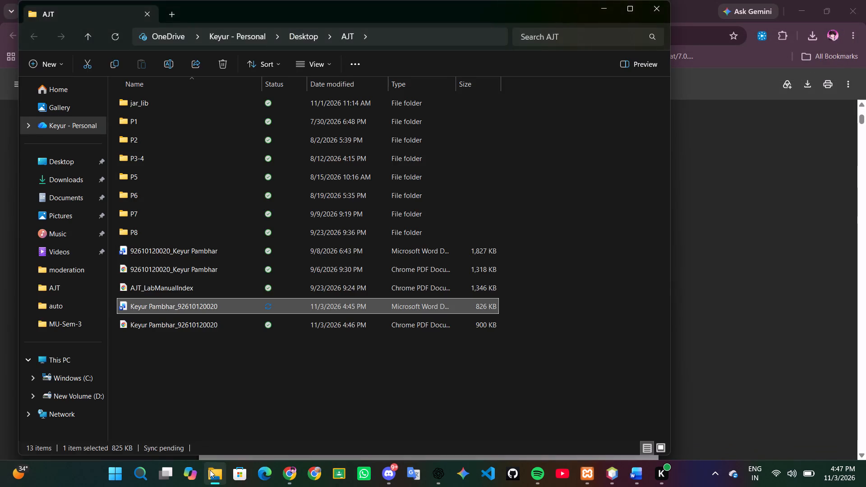
Switch to the Word lab report and open its print settings and preview.
{"action": "left_click", "coordinate": [636, 473]}
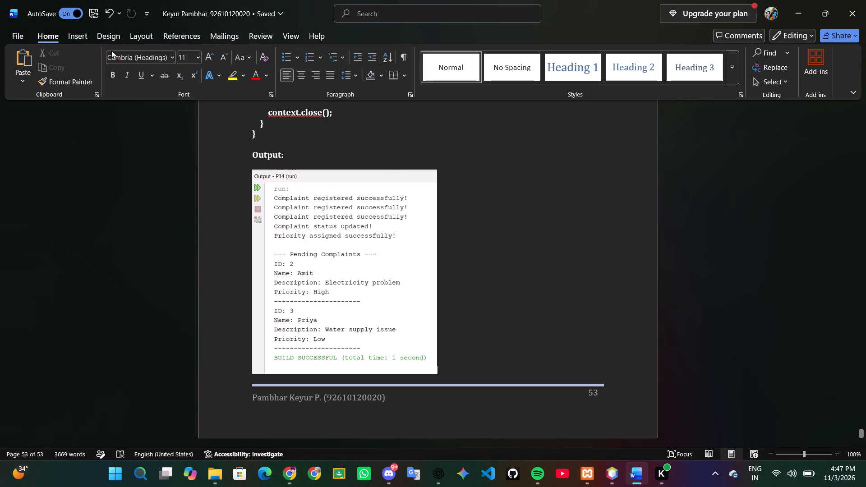
{"action": "left_click", "coordinate": [20, 31]}
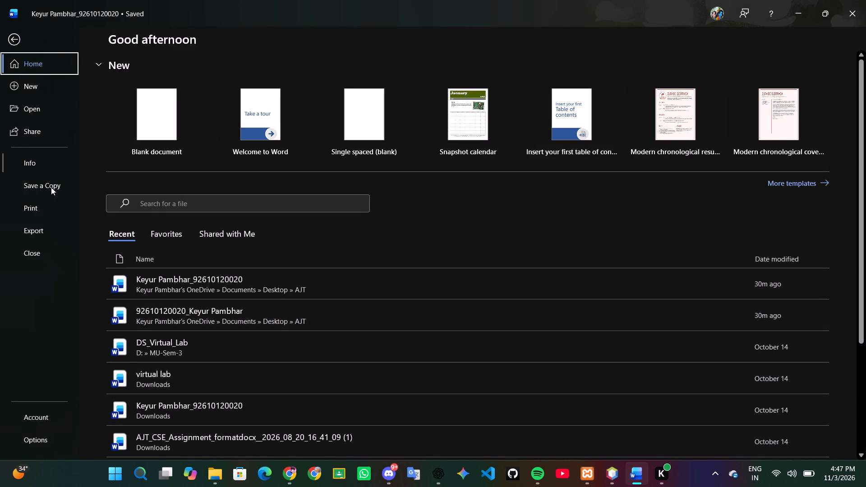
{"action": "left_click", "coordinate": [35, 204]}
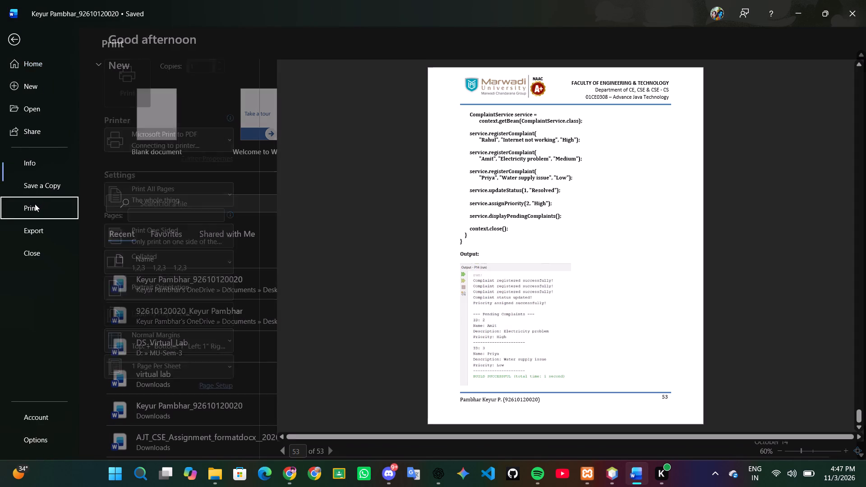